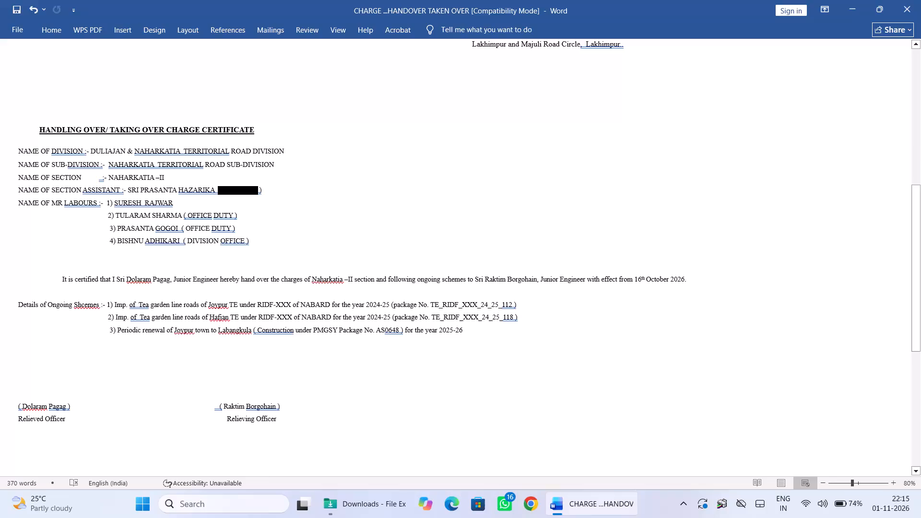
Change the label of the charge certificate's first detail line from division to "NAME OF CIRCLE".
{"action": "left_click", "coordinate": [83, 149]}
{"action": "key", "text": "BackSpace"}
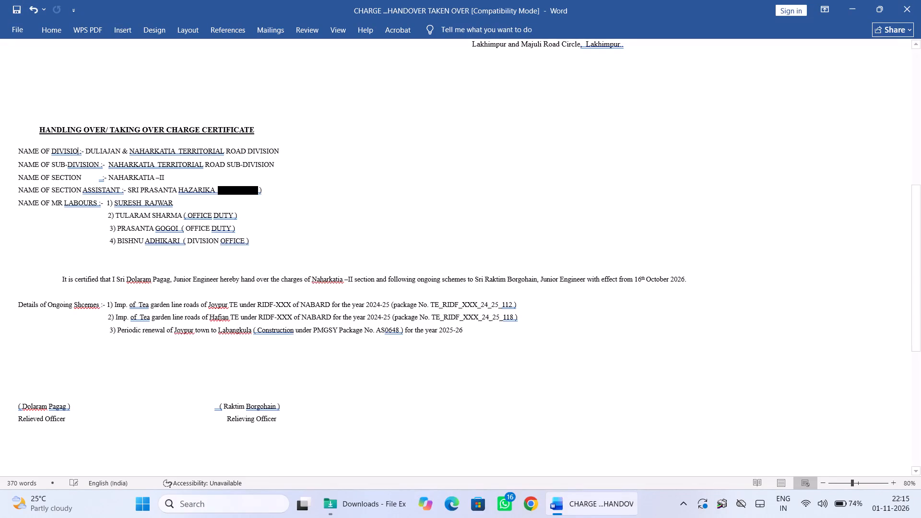
{"action": "key", "text": "BackSpace"}
{"action": "key", "text": "BackSpace"}
{"action": "key", "text": "BackSpace"}
{"action": "key", "text": "BackSpace"}
{"action": "key", "text": "BackSpace"}
{"action": "key", "text": "BackSpace"}
{"action": "key", "text": "BackSpace"}
{"action": "key", "text": "BackSpace"}
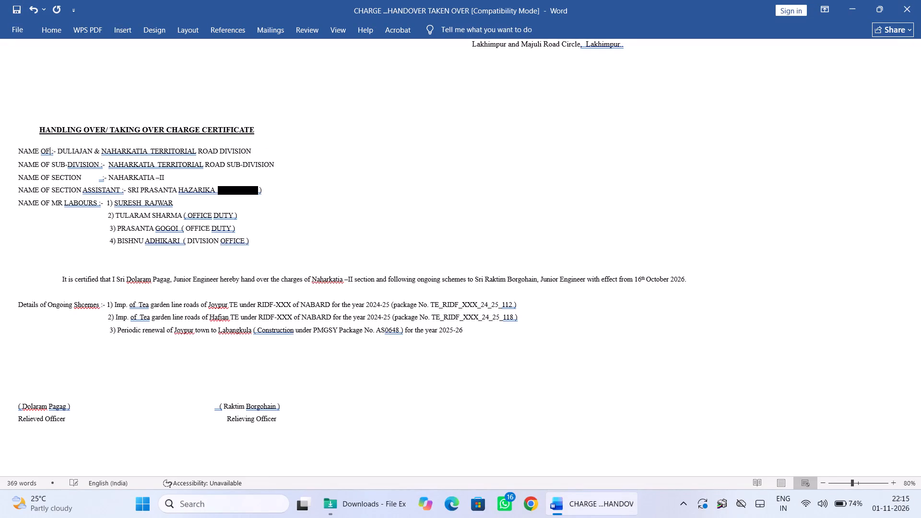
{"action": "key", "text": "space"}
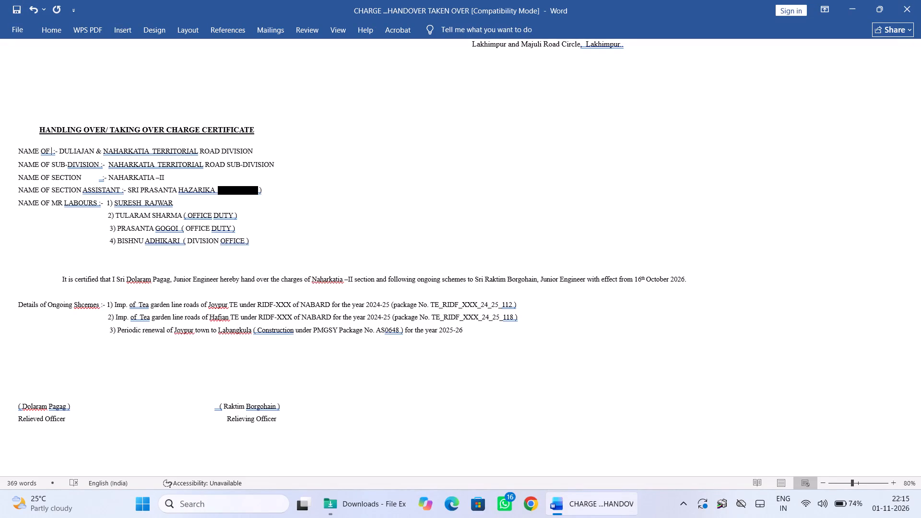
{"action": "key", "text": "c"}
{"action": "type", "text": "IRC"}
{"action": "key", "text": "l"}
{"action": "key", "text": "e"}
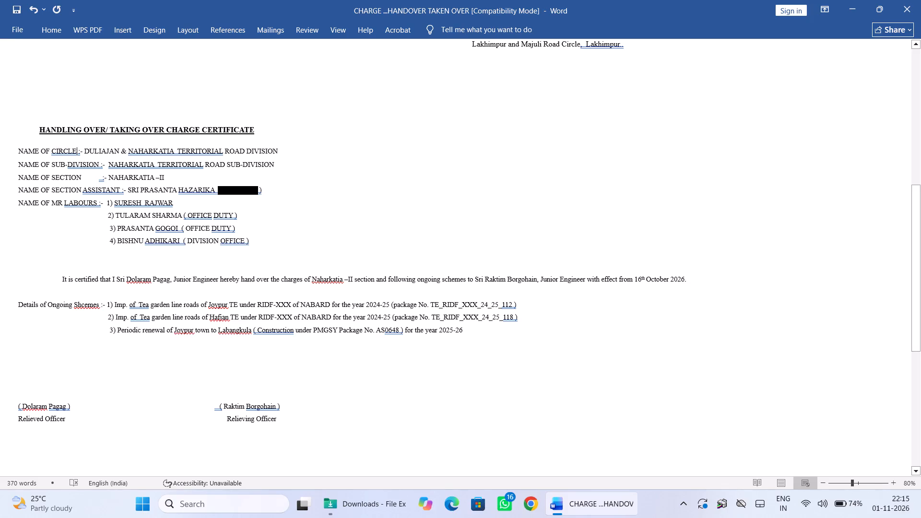
Delete the old road division name that follows the "NAME OF CIRCLE :-" label.
{"action": "left_click_drag", "start_coordinate": [278, 151], "coordinate": [137, 150]}
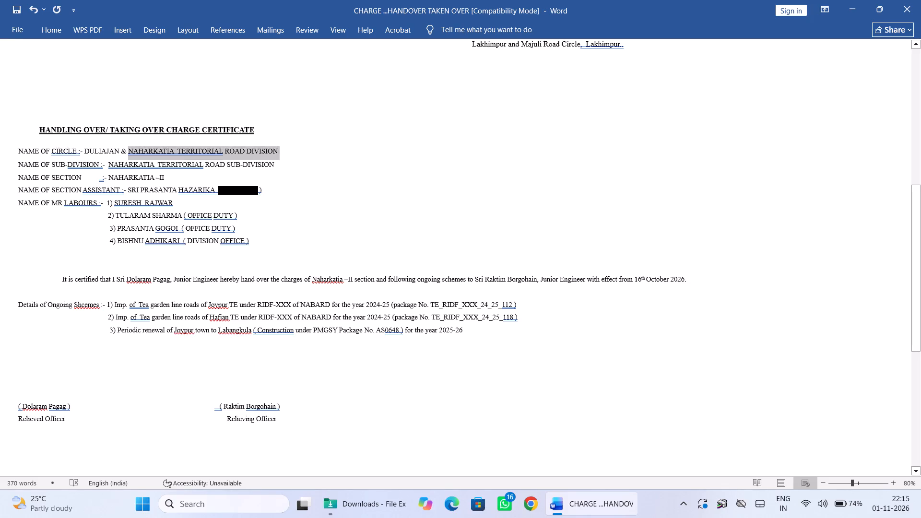
{"action": "left_click_drag", "start_coordinate": [137, 150], "coordinate": [106, 150]}
{"action": "key", "text": "BackSpace"}
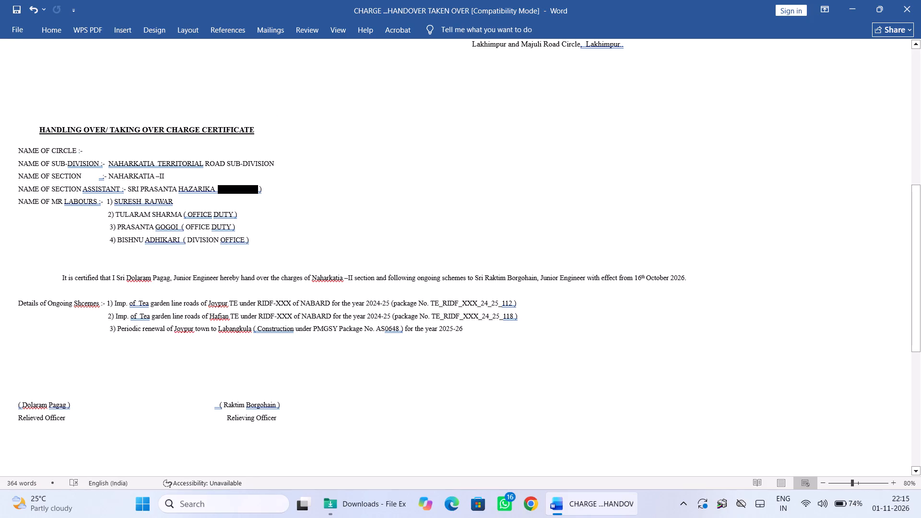
Review the incumbency certificate request letter above the charge certificate, checking the officer's designation and road circle in the subject line.
{"action": "scroll", "coordinate": [350, 193], "scroll_direction": "up", "scroll_amount": 5}
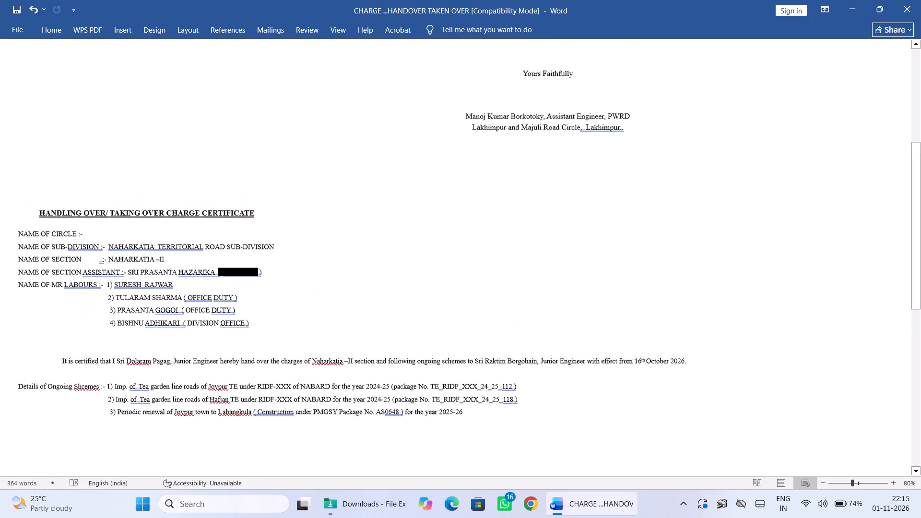
{"action": "scroll", "coordinate": [350, 193], "scroll_direction": "up", "scroll_amount": 11}
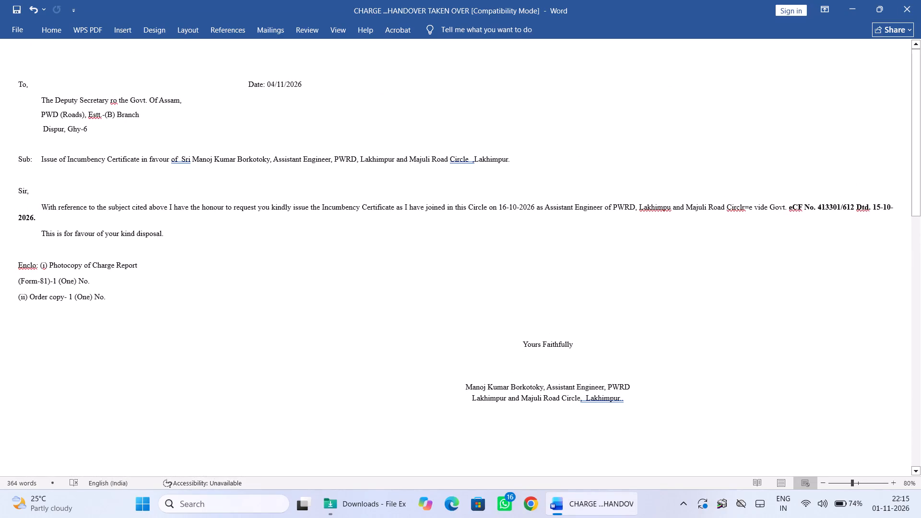
{"action": "left_click_drag", "start_coordinate": [332, 158], "coordinate": [495, 158]}
{"action": "left_click", "coordinate": [549, 160]}
{"action": "scroll", "coordinate": [437, 232], "scroll_direction": "up", "scroll_amount": 5}
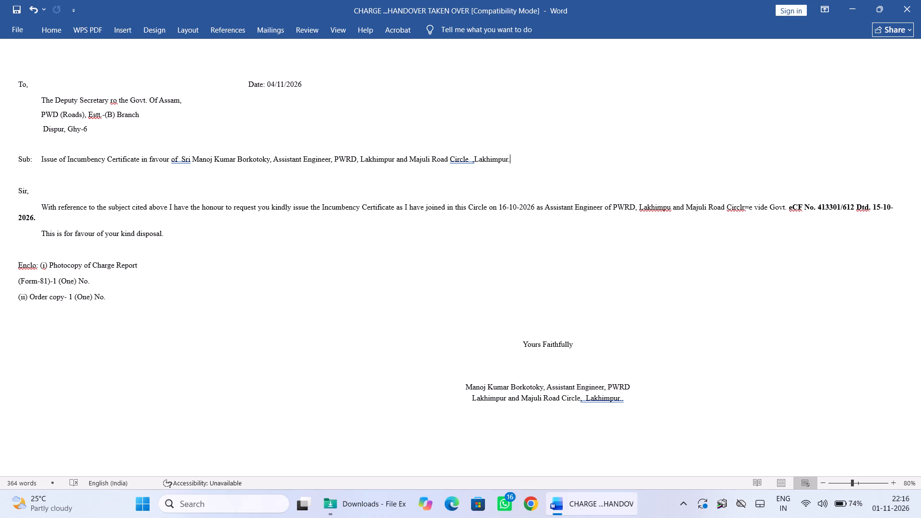
{"action": "scroll", "coordinate": [460, 219], "scroll_direction": "up", "scroll_amount": 4}
{"action": "scroll", "coordinate": [460, 219], "scroll_direction": "down", "scroll_amount": 6}
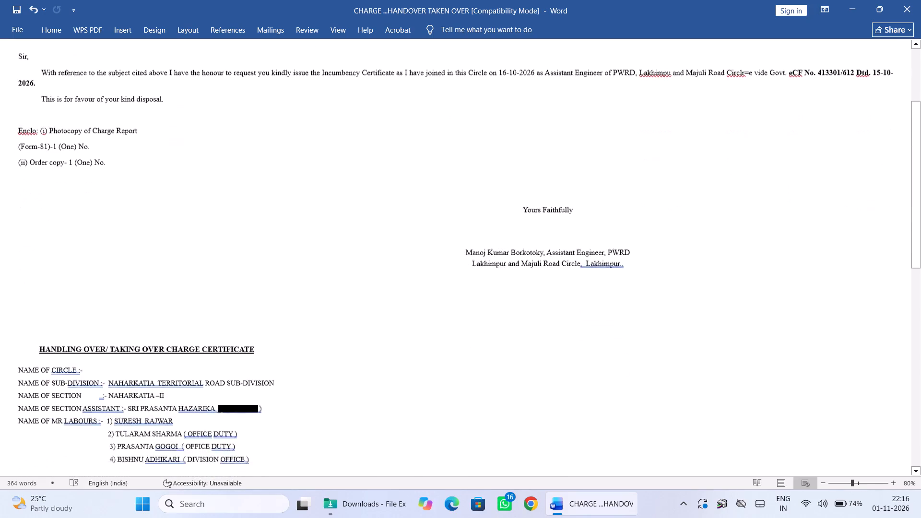
{"action": "scroll", "coordinate": [460, 219], "scroll_direction": "down", "scroll_amount": 7}
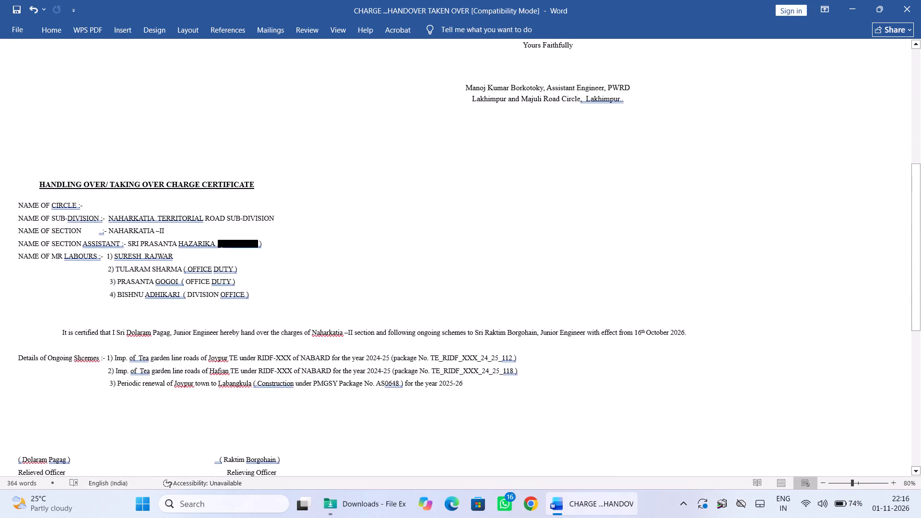
{"action": "scroll", "coordinate": [460, 219], "scroll_direction": "up", "scroll_amount": 17}
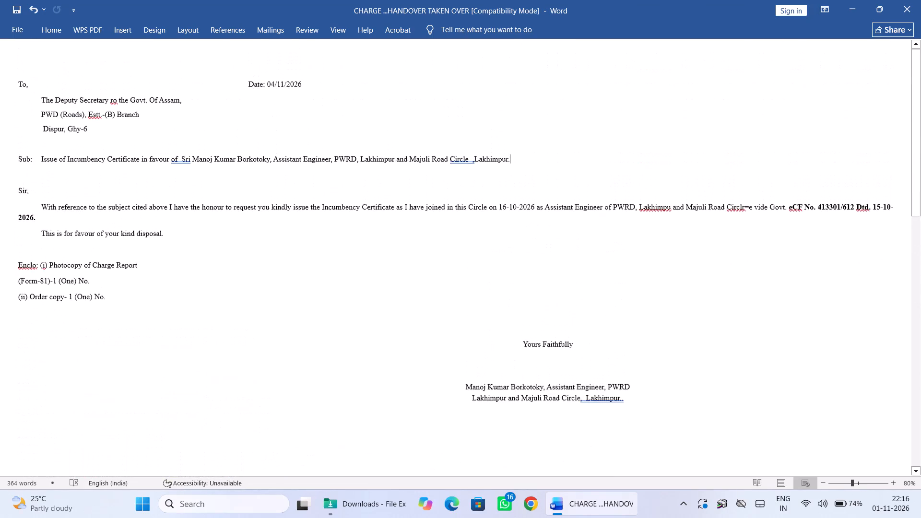
{"action": "scroll", "coordinate": [460, 219], "scroll_direction": "up", "scroll_amount": 1}
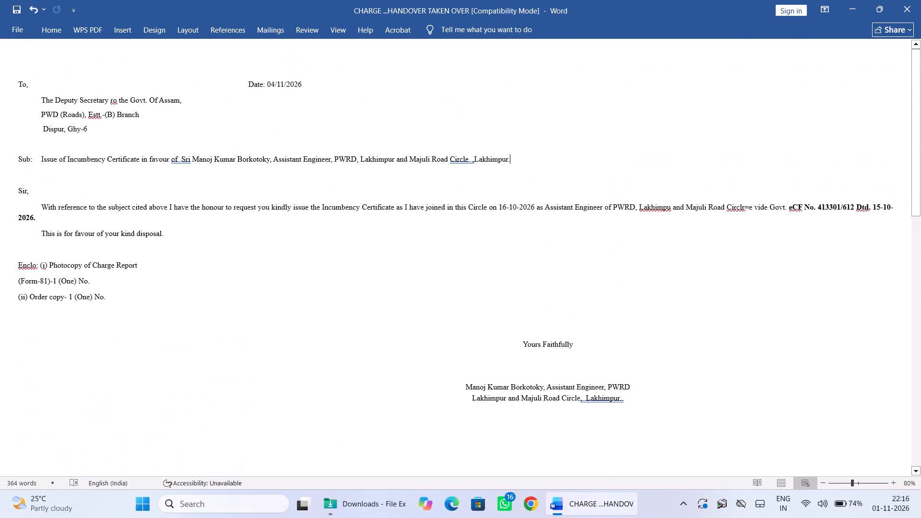
{"action": "scroll", "coordinate": [460, 219], "scroll_direction": "up", "scroll_amount": 8}
Fill in the certificate's circle name as "PWRD ,JORHAT ROAD CIRCLE, JORHAT".
{"action": "scroll", "coordinate": [458, 223], "scroll_direction": "down", "scroll_amount": 4}
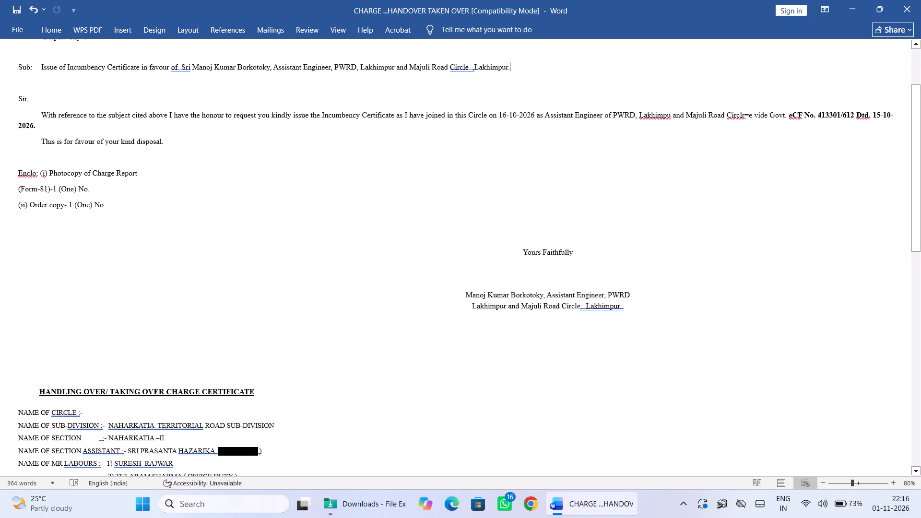
{"action": "scroll", "coordinate": [458, 223], "scroll_direction": "down", "scroll_amount": 5}
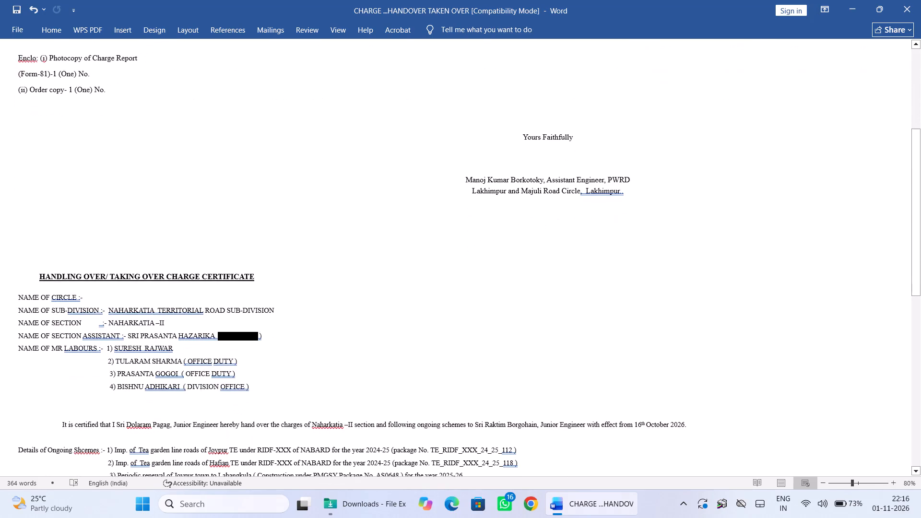
{"action": "scroll", "coordinate": [457, 224], "scroll_direction": "down", "scroll_amount": 1}
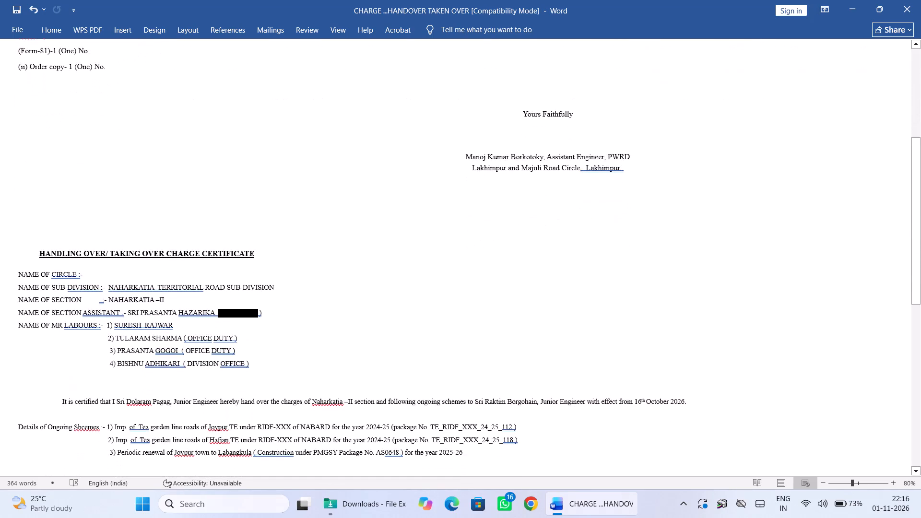
{"action": "left_click", "coordinate": [92, 272]}
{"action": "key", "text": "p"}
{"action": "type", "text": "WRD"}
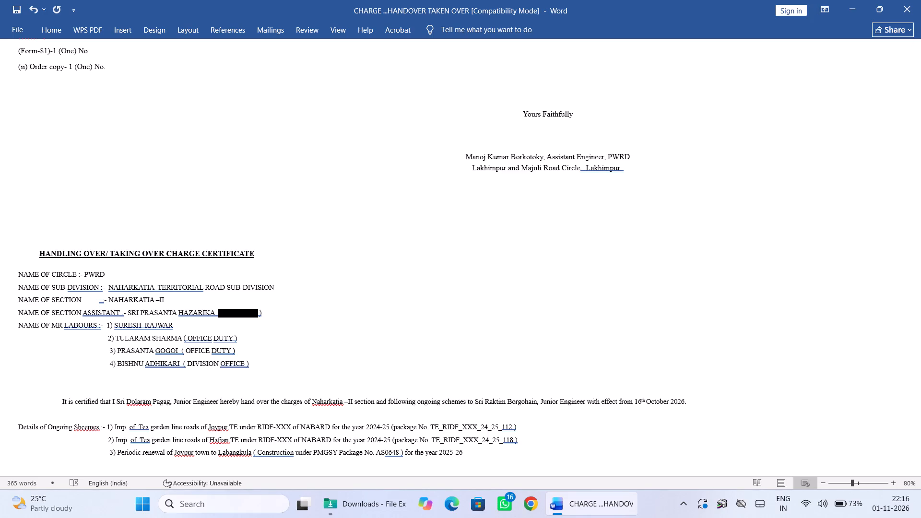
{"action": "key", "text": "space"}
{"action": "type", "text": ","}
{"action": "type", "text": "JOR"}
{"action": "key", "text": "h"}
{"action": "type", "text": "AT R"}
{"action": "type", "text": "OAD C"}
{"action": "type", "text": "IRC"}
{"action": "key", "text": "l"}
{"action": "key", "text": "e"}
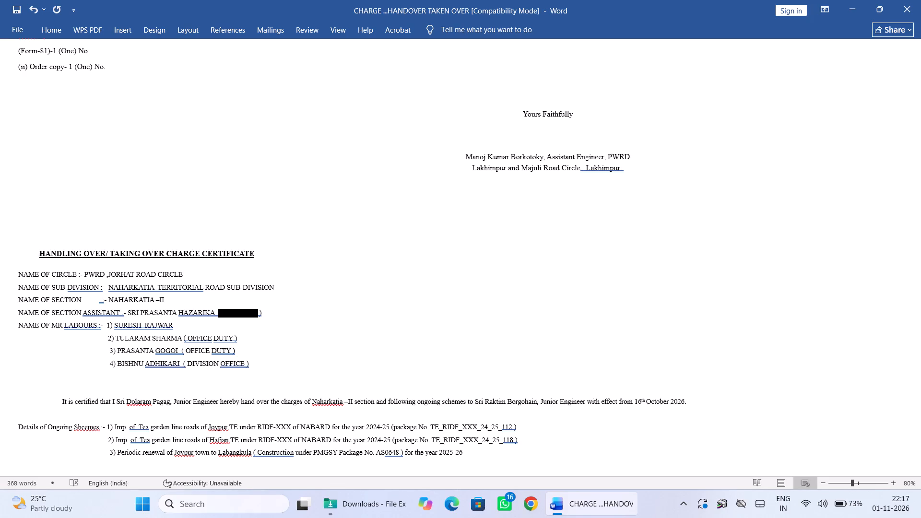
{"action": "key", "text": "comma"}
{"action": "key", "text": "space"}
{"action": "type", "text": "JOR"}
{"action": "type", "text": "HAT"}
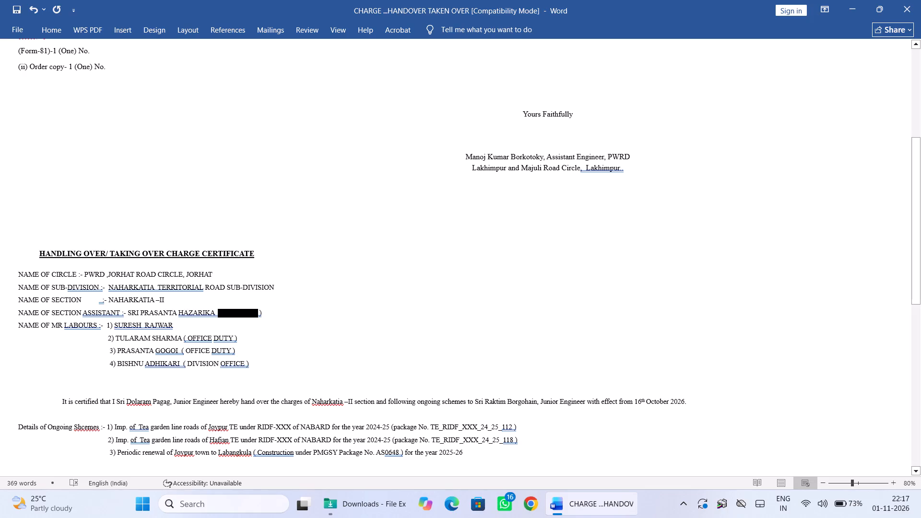
Delete the sub-division, section, section assistant and MR labours lines, with the blank space below them, from the charge certificate.
{"action": "left_click_drag", "start_coordinate": [17, 286], "coordinate": [25, 306]}
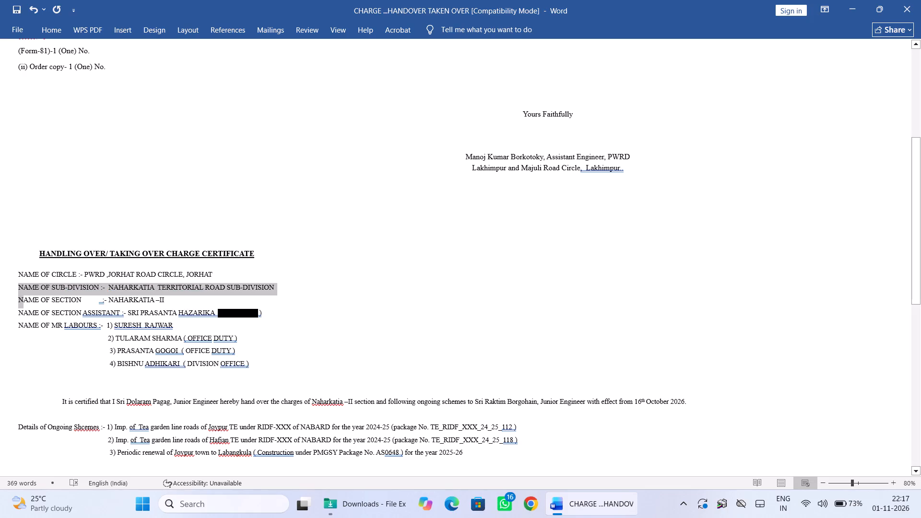
{"action": "left_click_drag", "start_coordinate": [25, 306], "coordinate": [29, 312]}
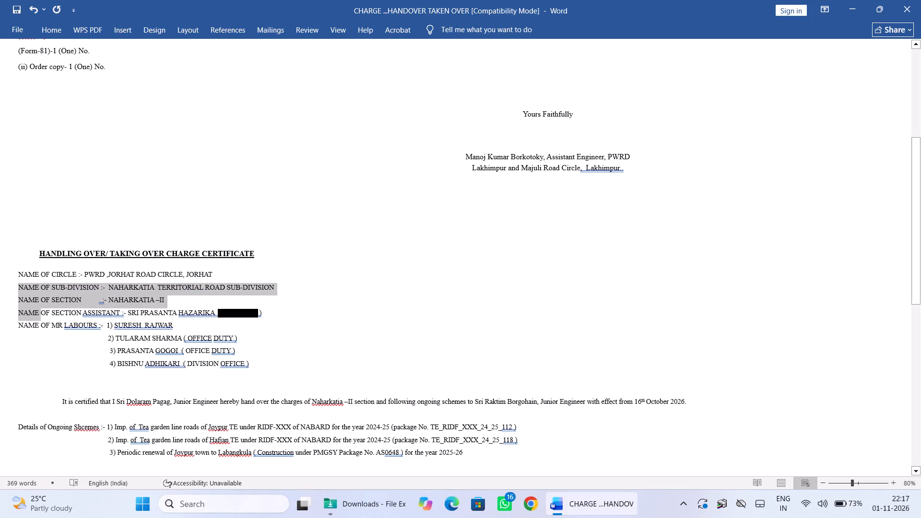
{"action": "left_click_drag", "start_coordinate": [29, 312], "coordinate": [30, 313]}
{"action": "left_click_drag", "start_coordinate": [30, 313], "coordinate": [42, 325]}
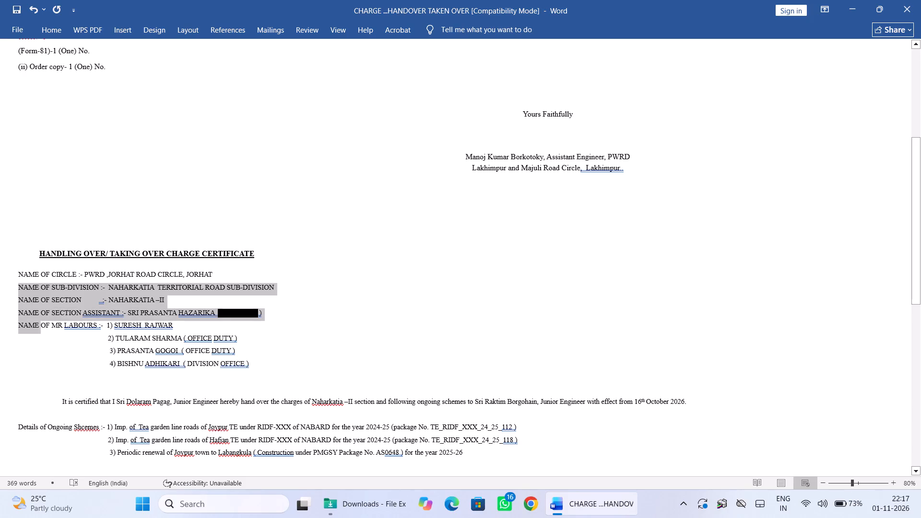
{"action": "left_click_drag", "start_coordinate": [42, 325], "coordinate": [111, 372]}
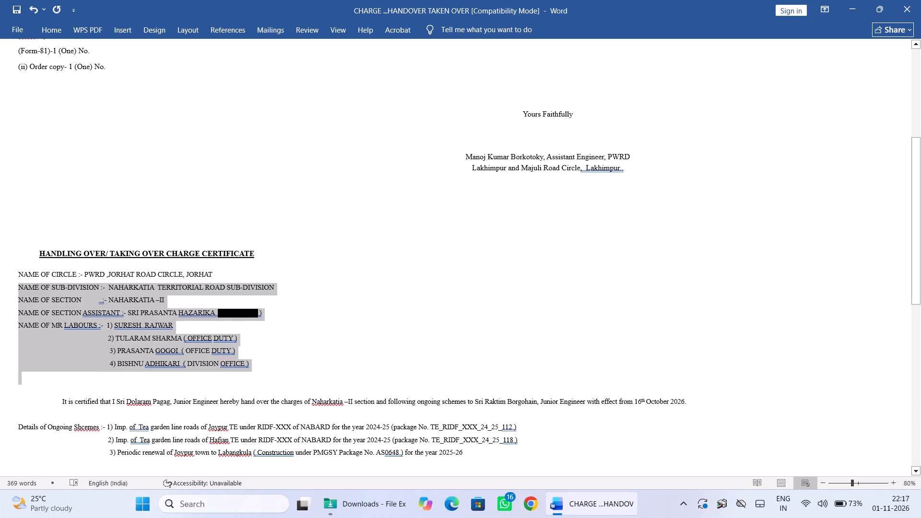
{"action": "left_click_drag", "start_coordinate": [111, 372], "coordinate": [177, 379]}
{"action": "key", "text": "BackSpace"}
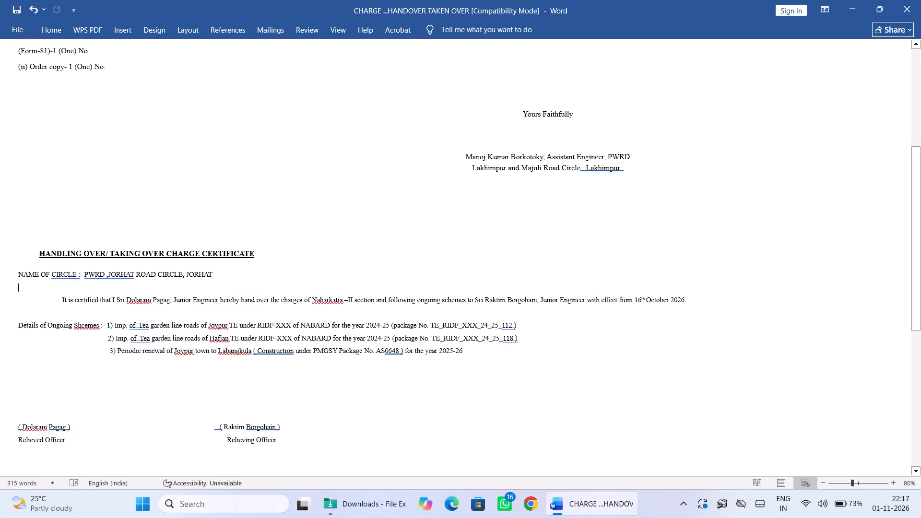
Replace the relieved officer's name after "I Sri" in the certification sentence with the letter signatory's name in capitals, followed by a comma.
{"action": "left_click_drag", "start_coordinate": [173, 300], "coordinate": [139, 300]}
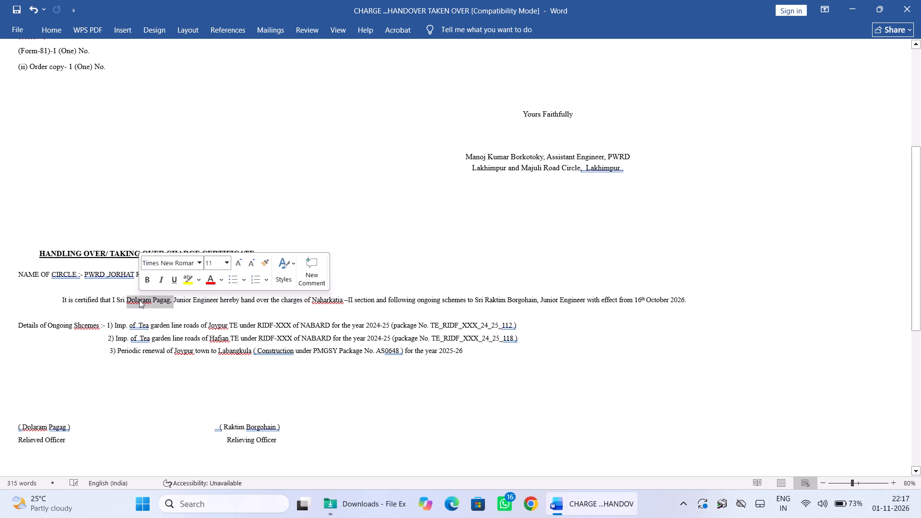
{"action": "key", "text": "BackSpace"}
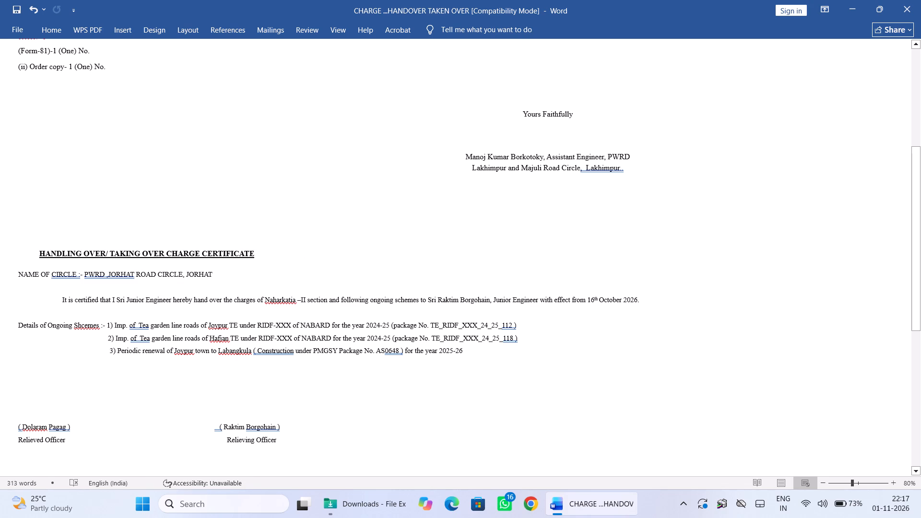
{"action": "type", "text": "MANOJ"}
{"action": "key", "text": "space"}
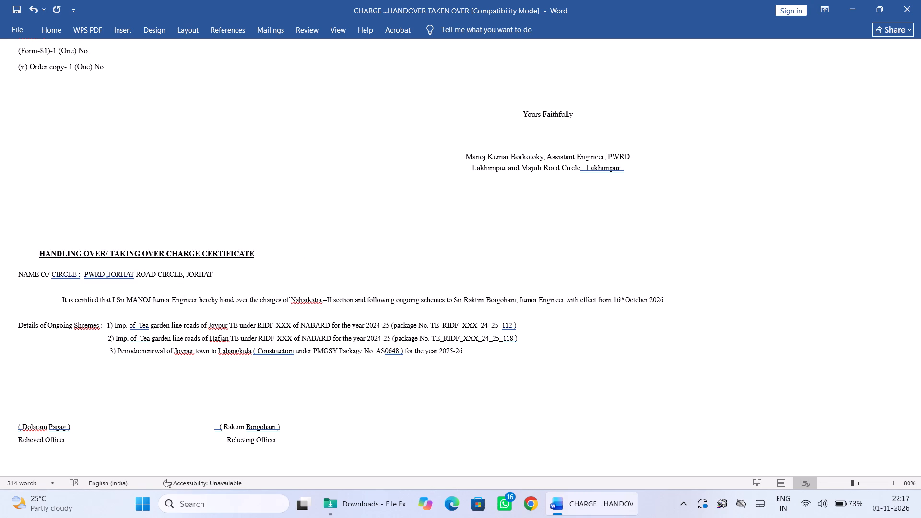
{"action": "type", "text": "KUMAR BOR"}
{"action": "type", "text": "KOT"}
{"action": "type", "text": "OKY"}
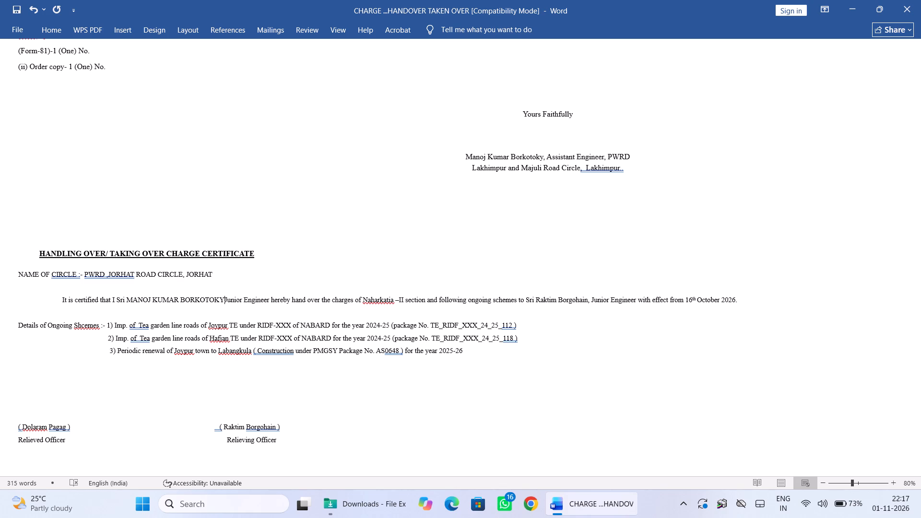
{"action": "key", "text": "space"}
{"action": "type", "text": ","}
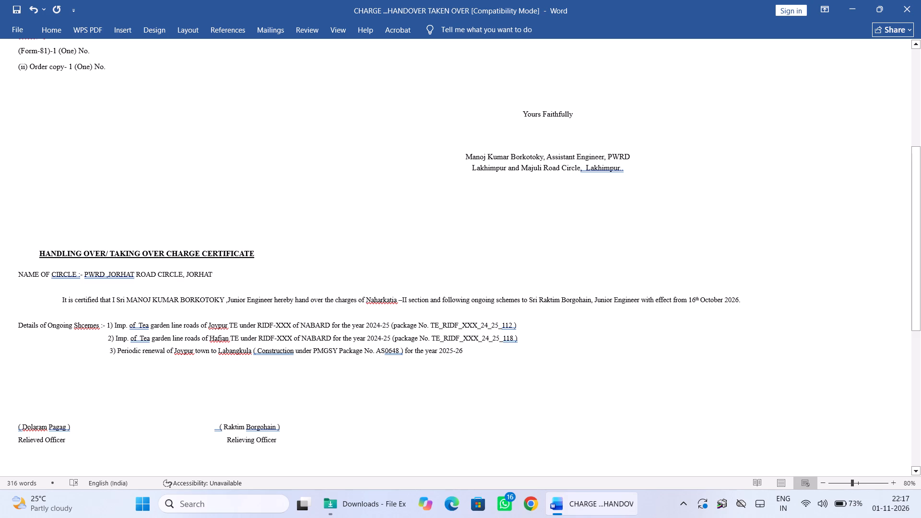
Delete "of Naharkatia –II section and following ongoing schemes" after "hand over the charges" in the certification sentence.
{"action": "left_click_drag", "start_coordinate": [366, 300], "coordinate": [396, 299]}
{"action": "left_click_drag", "start_coordinate": [396, 299], "coordinate": [455, 299]}
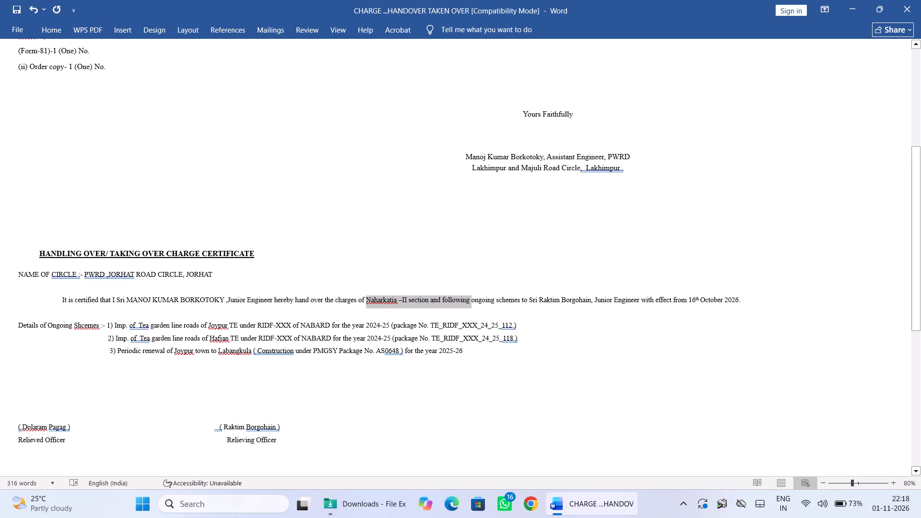
{"action": "left_click_drag", "start_coordinate": [455, 299], "coordinate": [489, 299]}
{"action": "left_click_drag", "start_coordinate": [489, 299], "coordinate": [493, 299]}
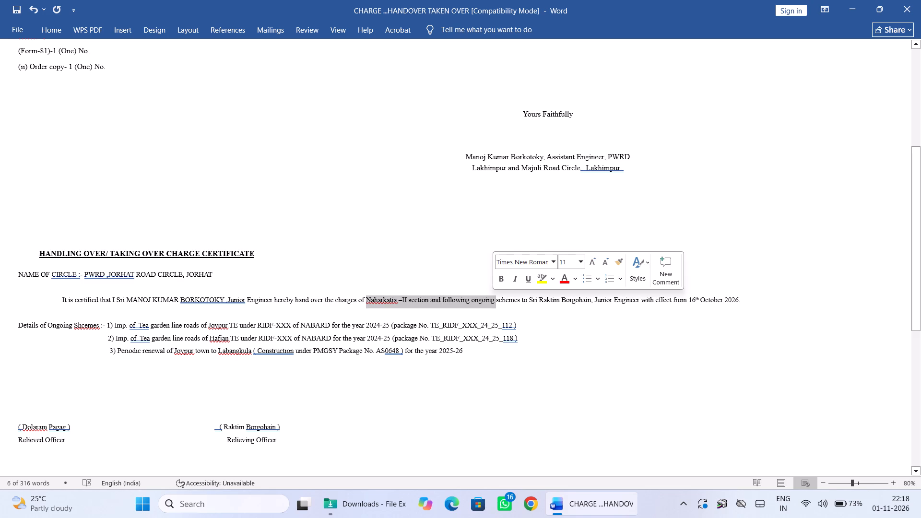
{"action": "left_click", "coordinate": [519, 300]}
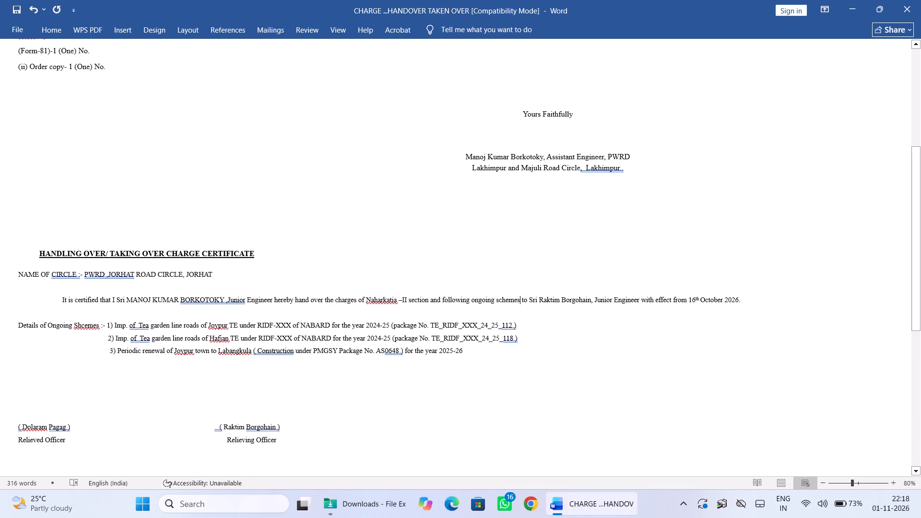
{"action": "key", "text": "BackSpace"}
{"action": "key", "text": "BackSpace"}
{"action": "key", "text": "BackSpace"}
{"action": "key", "text": "BackSpace"}
{"action": "key", "text": "BackSpace"}
{"action": "key", "text": "BackSpace"}
{"action": "key", "text": "BackSpace"}
{"action": "key", "text": "BackSpace"}
{"action": "key", "text": "BackSpace"}
{"action": "key", "text": "BackSpace"}
{"action": "key", "text": "BackSpace"}
{"action": "key", "text": "BackSpace"}
{"action": "key", "text": "BackSpace"}
{"action": "key", "text": "BackSpace"}
{"action": "key", "text": "BackSpace"}
{"action": "key", "text": "BackSpace"}
{"action": "key", "text": "BackSpace"}
{"action": "key", "text": "BackSpace"}
{"action": "key", "text": "BackSpace"}
{"action": "key", "text": "BackSpace"}
{"action": "key", "text": "BackSpace"}
{"action": "key", "text": "BackSpace"}
{"action": "key", "text": "BackSpace"}
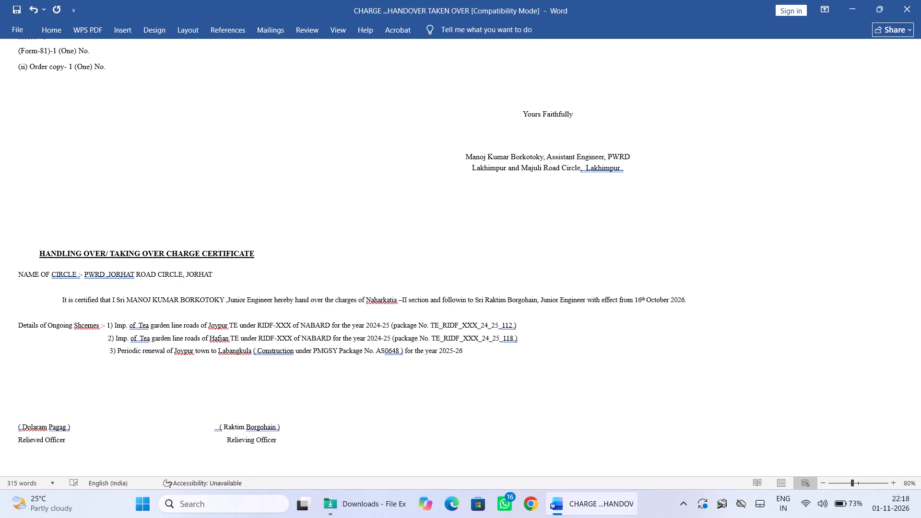
{"action": "key", "text": "BackSpace"}
{"action": "key", "text": "BackSpace"}
{"action": "key", "text": "BackSpace"}
{"action": "key", "text": "BackSpace"}
{"action": "key", "text": "BackSpace"}
{"action": "key", "text": "BackSpace"}
{"action": "key", "text": "BackSpace"}
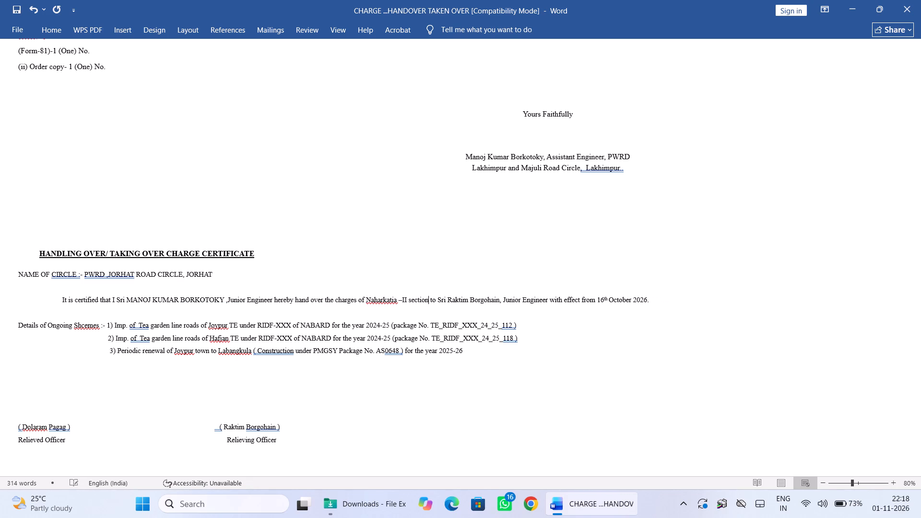
{"action": "key", "text": "BackSpace"}
{"action": "key", "text": "BackSpace"}
{"action": "key", "text": "BackSpace"}
{"action": "key", "text": "BackSpace"}
{"action": "key", "text": "BackSpace"}
{"action": "key", "text": "BackSpace"}
{"action": "key", "text": "BackSpace"}
{"action": "key", "text": "BackSpace"}
{"action": "key", "text": "BackSpace"}
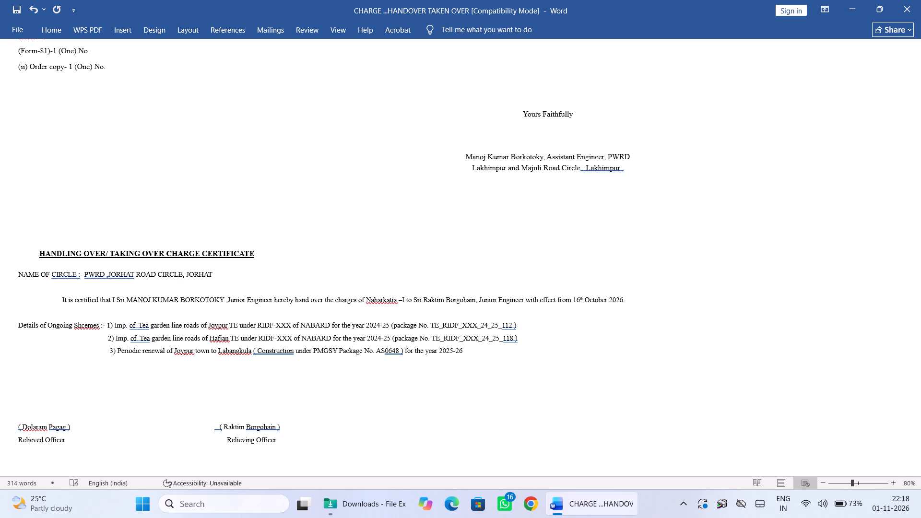
{"action": "key", "text": "BackSpace"}
{"action": "key", "text": "BackSpace"}
{"action": "key", "text": "BackSpace"}
{"action": "key", "text": "BackSpace"}
{"action": "key", "text": "BackSpace"}
{"action": "key", "text": "BackSpace"}
{"action": "key", "text": "BackSpace"}
{"action": "key", "text": "BackSpace"}
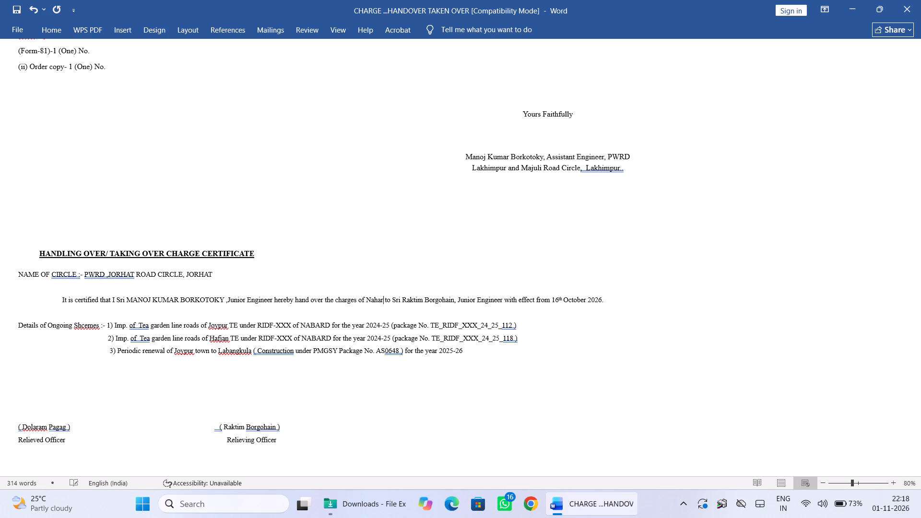
{"action": "key", "text": "BackSpace"}
{"action": "key", "text": "BackSpace"}
{"action": "key", "text": "BackSpace"}
{"action": "key", "text": "BackSpace"}
{"action": "key", "text": "BackSpace"}
{"action": "key", "text": "BackSpace"}
{"action": "key", "text": "BackSpace"}
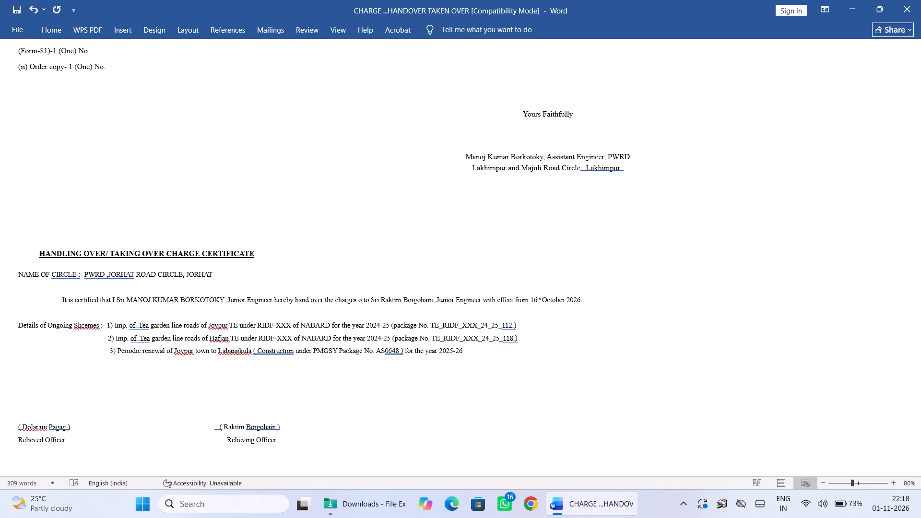
{"action": "key", "text": "BackSpace"}
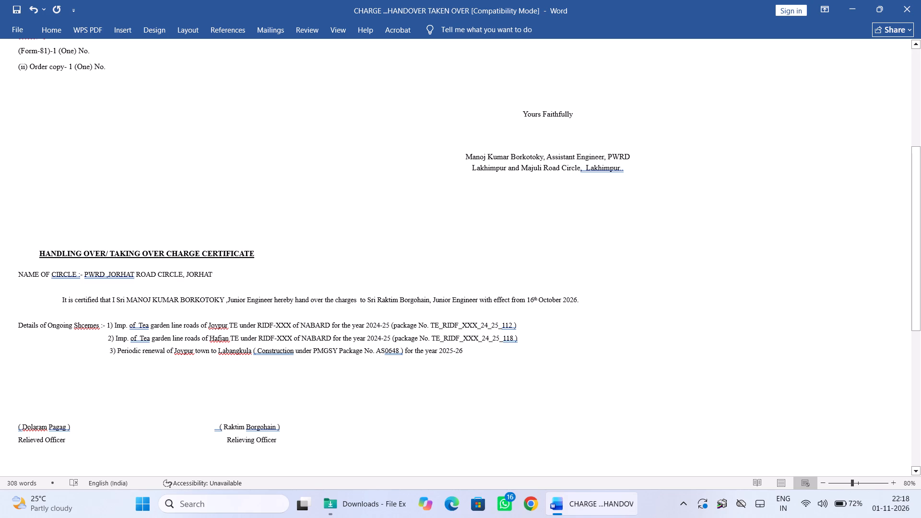
Replace the relieving officer's name and "Junior" in the certification sentence with "SRI" and the new relieving officer's name in capitals.
{"action": "left_click", "coordinate": [476, 299]}
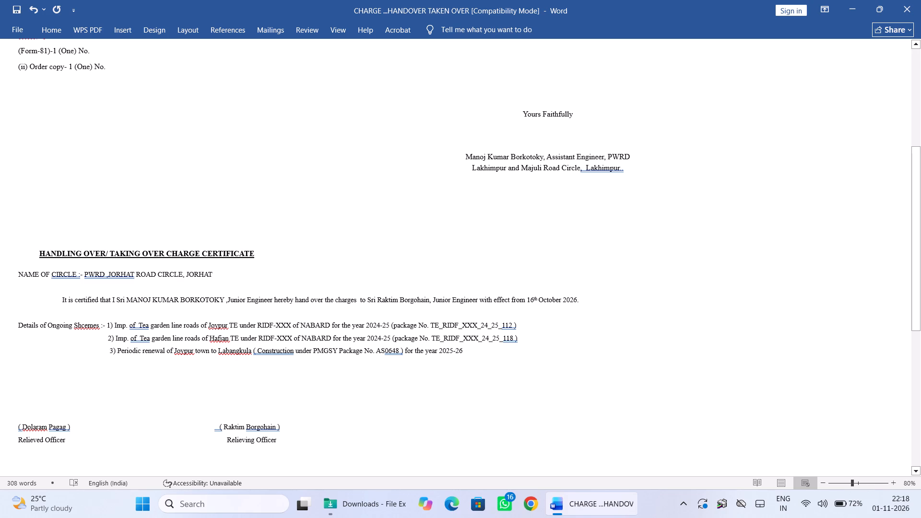
{"action": "left_click", "coordinate": [483, 299]}
{"action": "left_click", "coordinate": [450, 299]}
{"action": "key", "text": "BackSpace"}
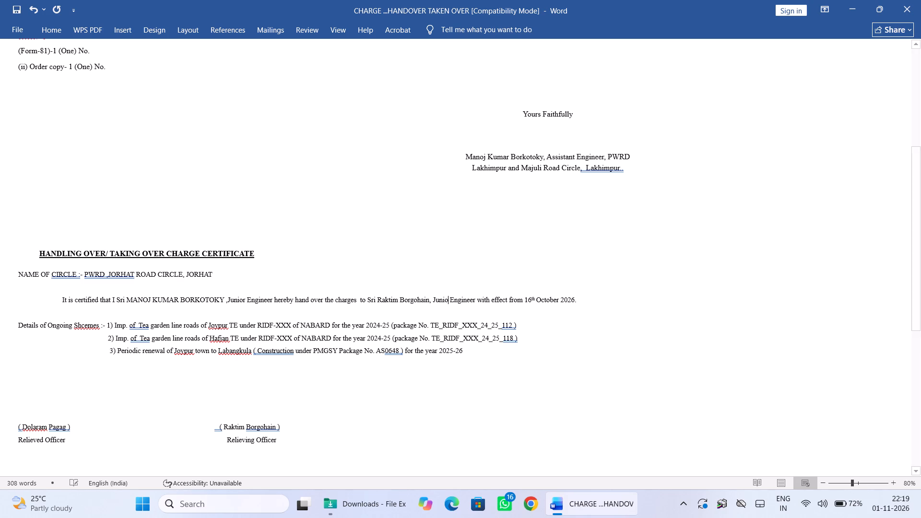
{"action": "key", "text": "BackSpace"}
{"action": "key", "text": "BackSpace"}
{"action": "key", "text": "BackSpace"}
{"action": "key", "text": "BackSpace"}
{"action": "key", "text": "BackSpace"}
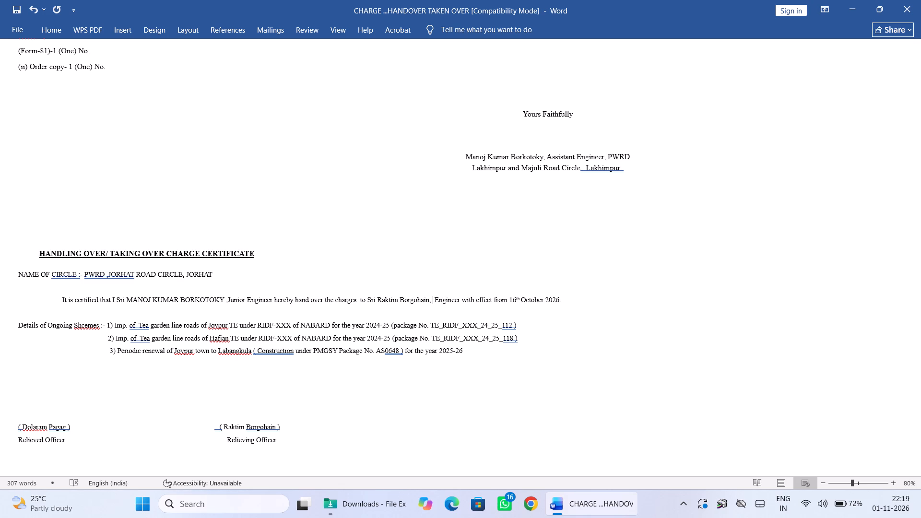
{"action": "key", "text": "BackSpace"}
{"action": "key", "text": "BackSpace"}
{"action": "key", "text": "BackSpace"}
{"action": "key", "text": "BackSpace"}
{"action": "key", "text": "BackSpace"}
{"action": "key", "text": "BackSpace"}
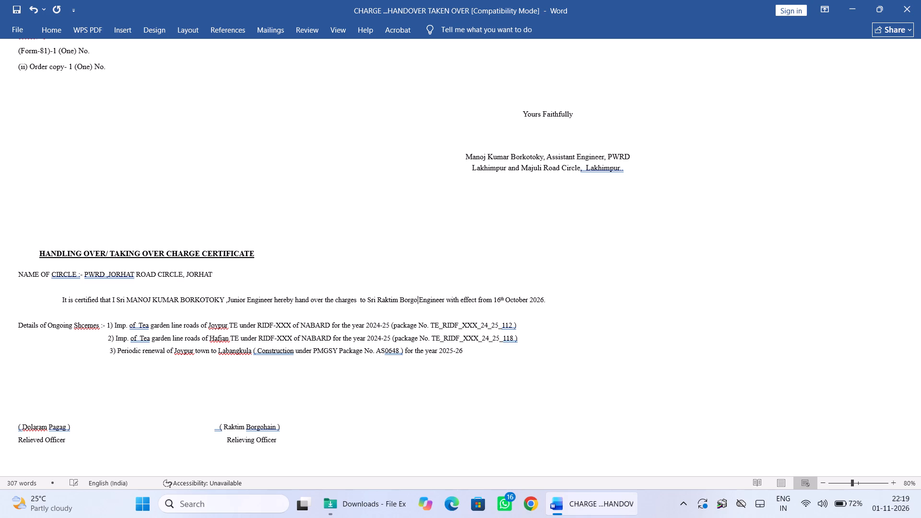
{"action": "key", "text": "BackSpace"}
{"action": "key", "text": "BackSpace"}
{"action": "key", "text": "BackSpace"}
{"action": "key", "text": "BackSpace"}
{"action": "key", "text": "BackSpace"}
{"action": "key", "text": "BackSpace"}
{"action": "key", "text": "BackSpace"}
{"action": "key", "text": "BackSpace"}
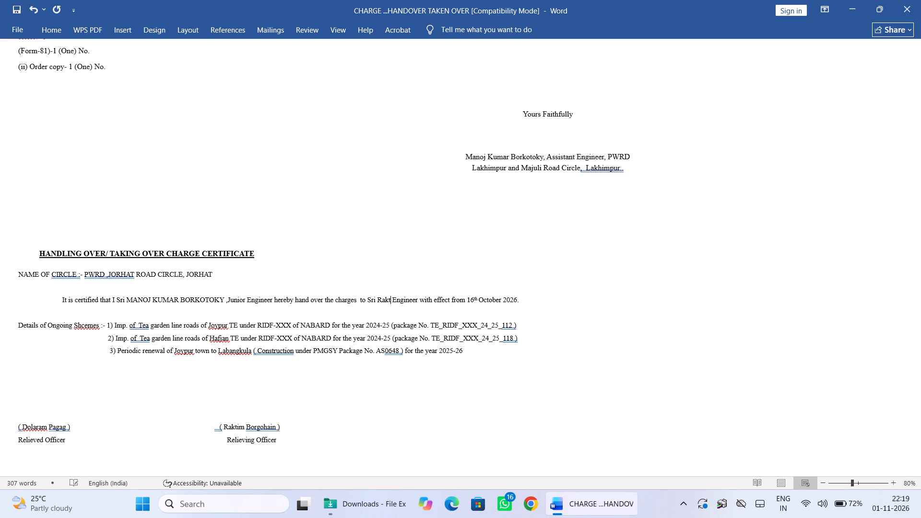
{"action": "key", "text": "BackSpace"}
{"action": "key", "text": "BackSpace"}
{"action": "key", "text": "BackSpace"}
{"action": "key", "text": "BackSpace"}
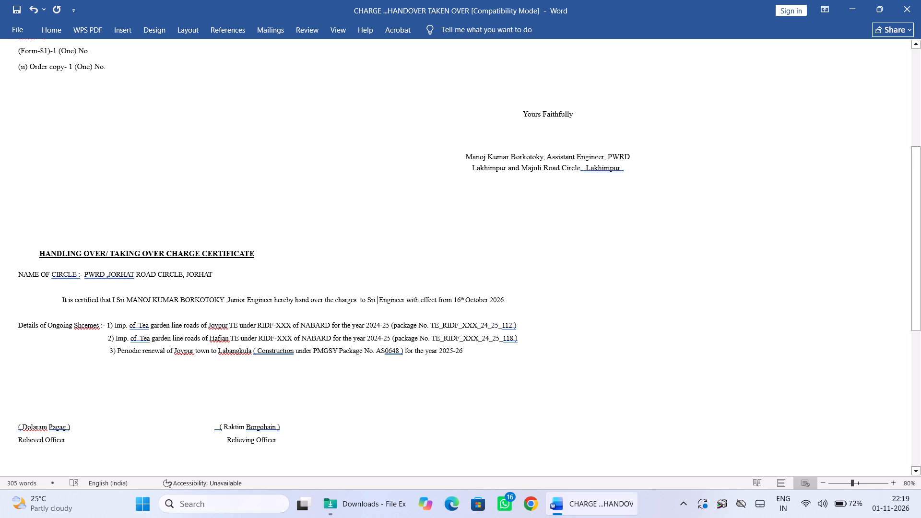
{"action": "key", "text": "BackSpace"}
{"action": "key", "text": "BackSpace"}
{"action": "key", "text": "BackSpace"}
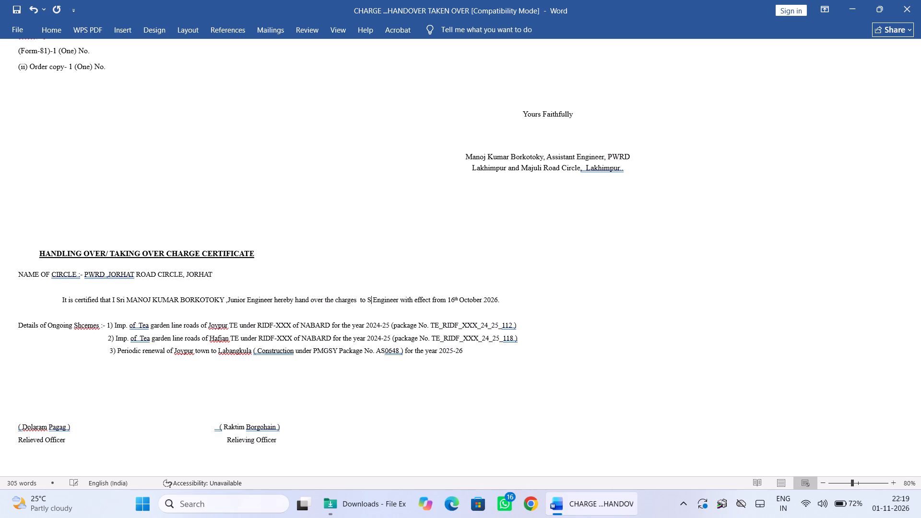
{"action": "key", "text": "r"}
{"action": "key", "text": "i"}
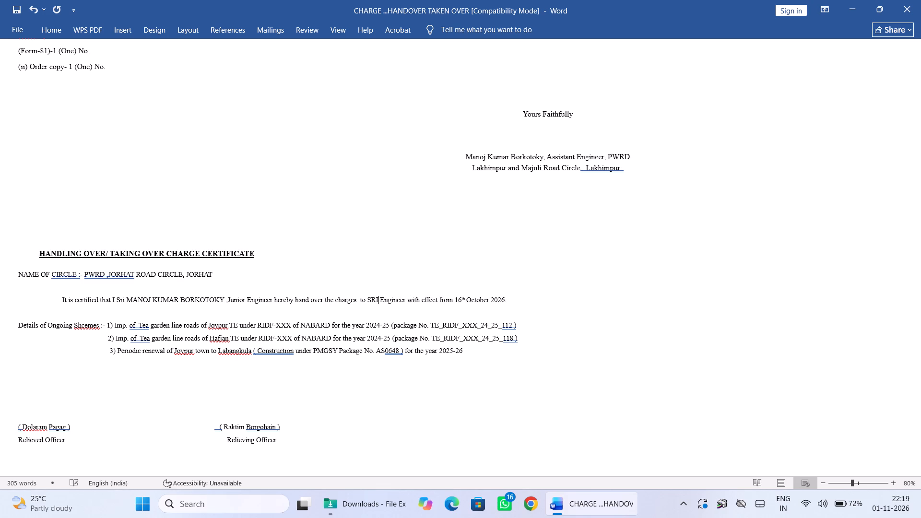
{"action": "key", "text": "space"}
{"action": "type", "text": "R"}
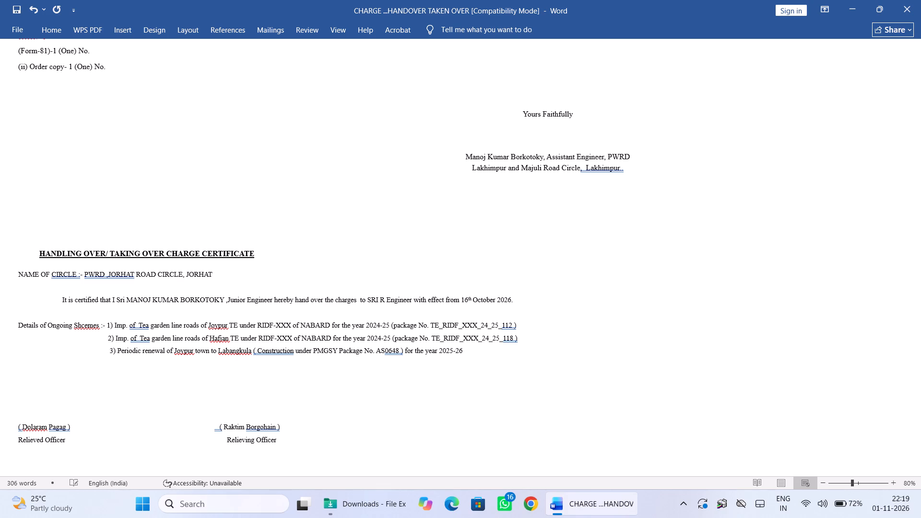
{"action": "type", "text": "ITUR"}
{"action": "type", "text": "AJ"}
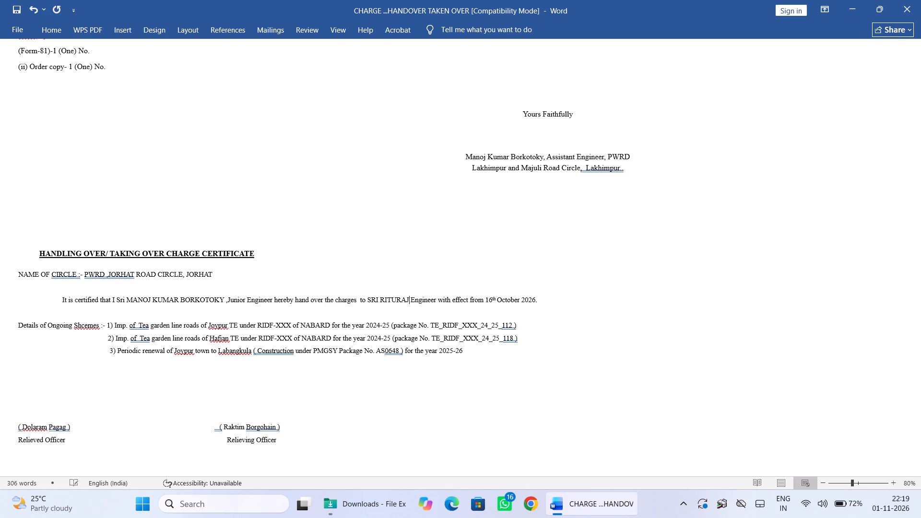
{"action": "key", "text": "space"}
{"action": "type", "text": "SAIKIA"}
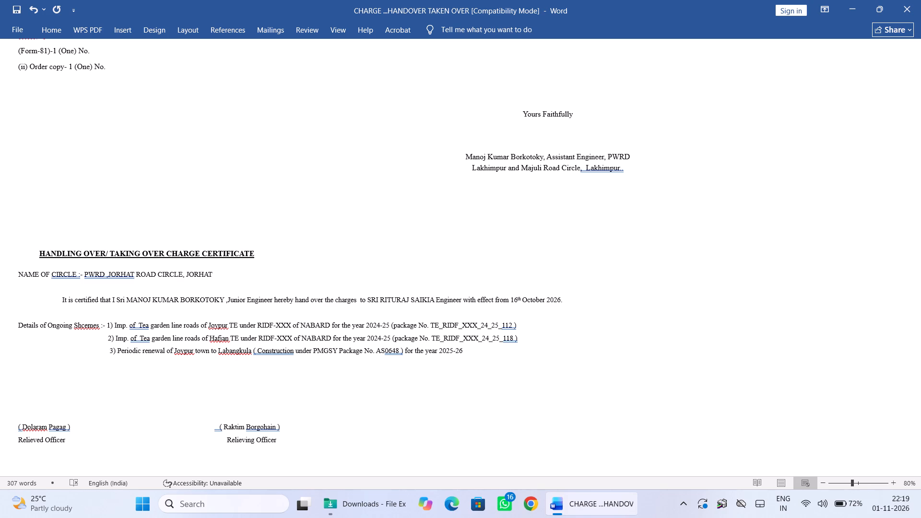
Add the designation "ASSISTANT" before "Engineer" for the relieving officer, with a comma separating it from the name.
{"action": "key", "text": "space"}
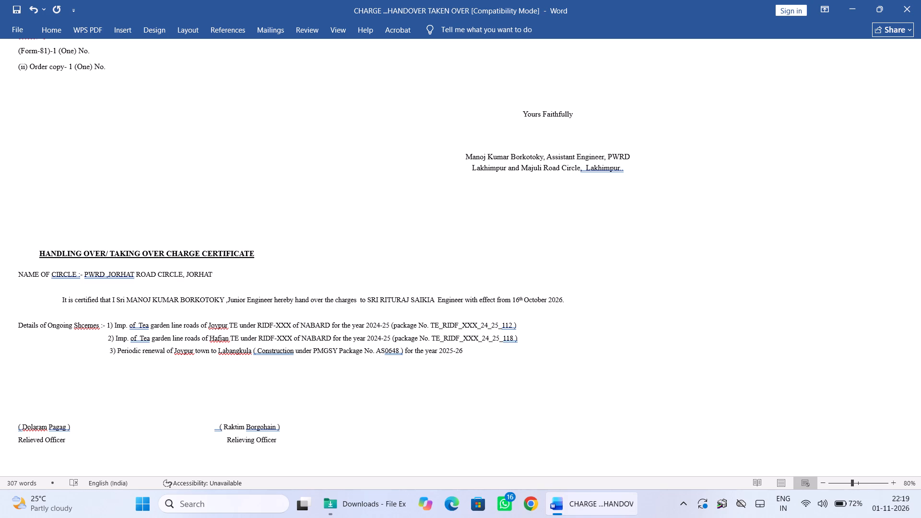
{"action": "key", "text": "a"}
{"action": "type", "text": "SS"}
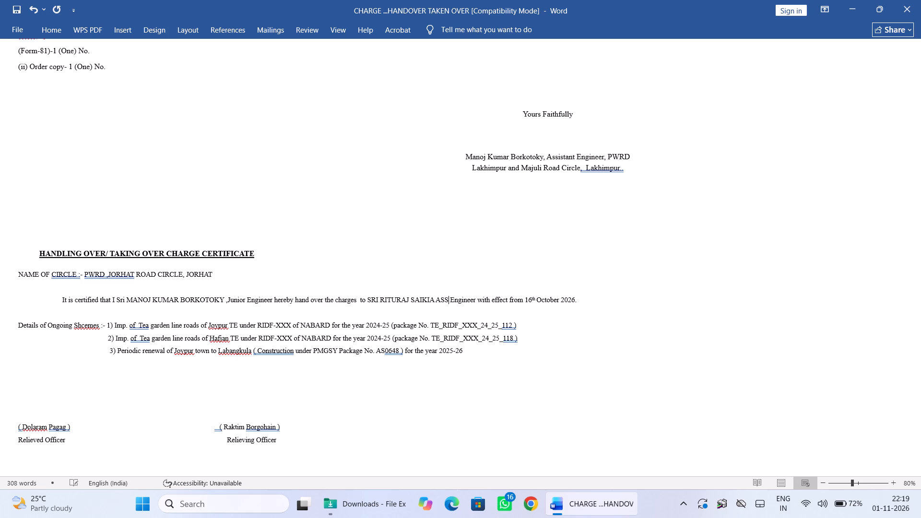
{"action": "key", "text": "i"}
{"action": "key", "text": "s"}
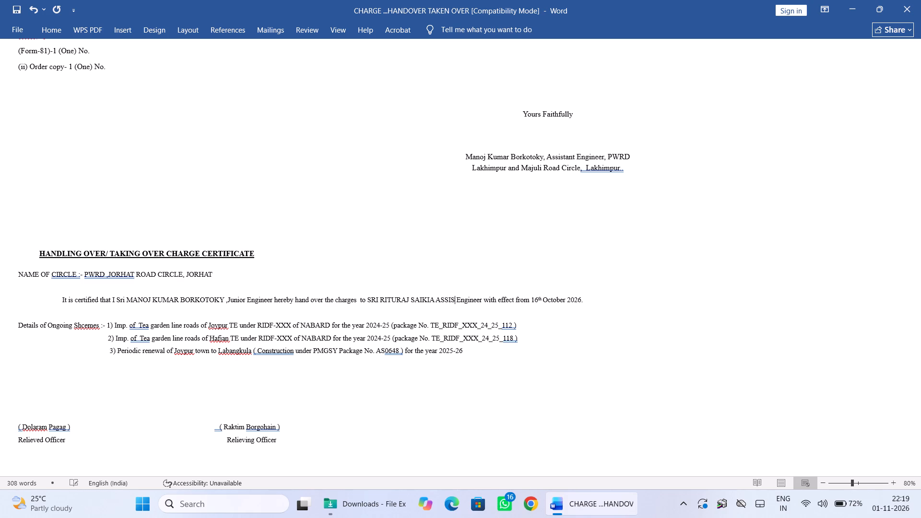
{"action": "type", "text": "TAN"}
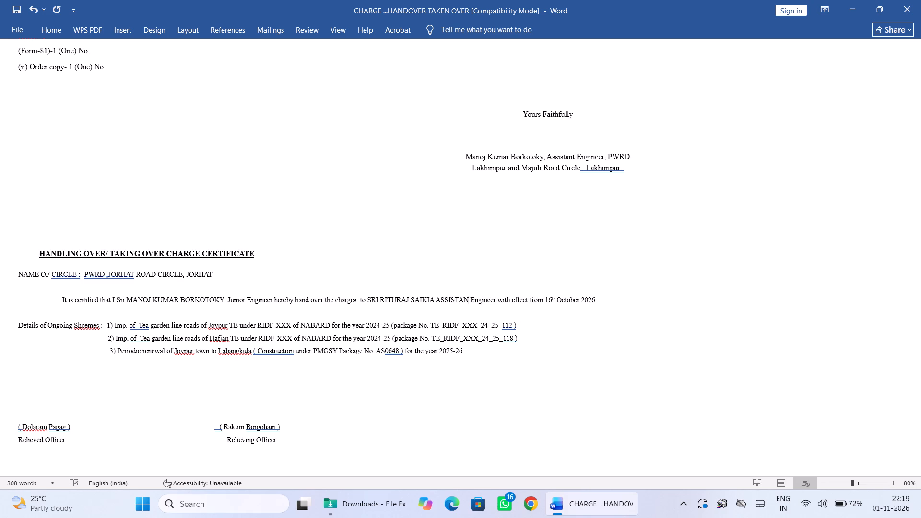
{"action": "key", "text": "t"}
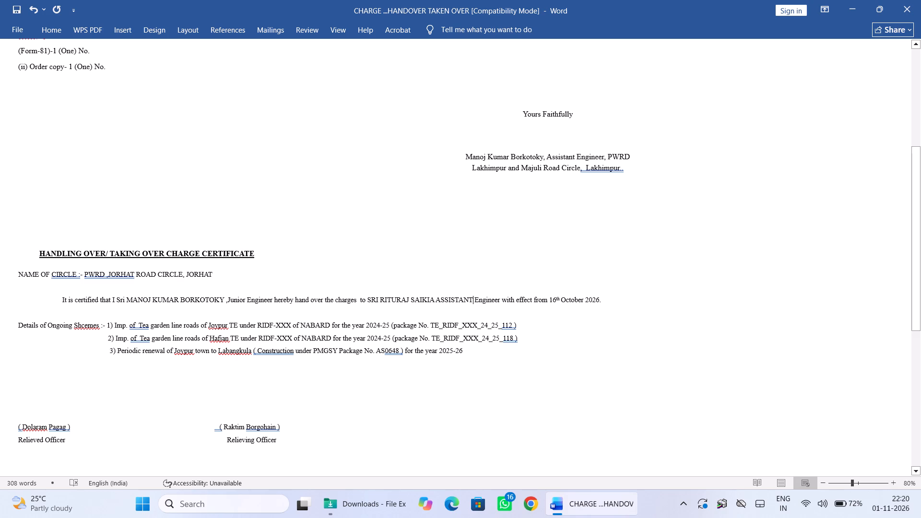
{"action": "left_click", "coordinate": [437, 300]}
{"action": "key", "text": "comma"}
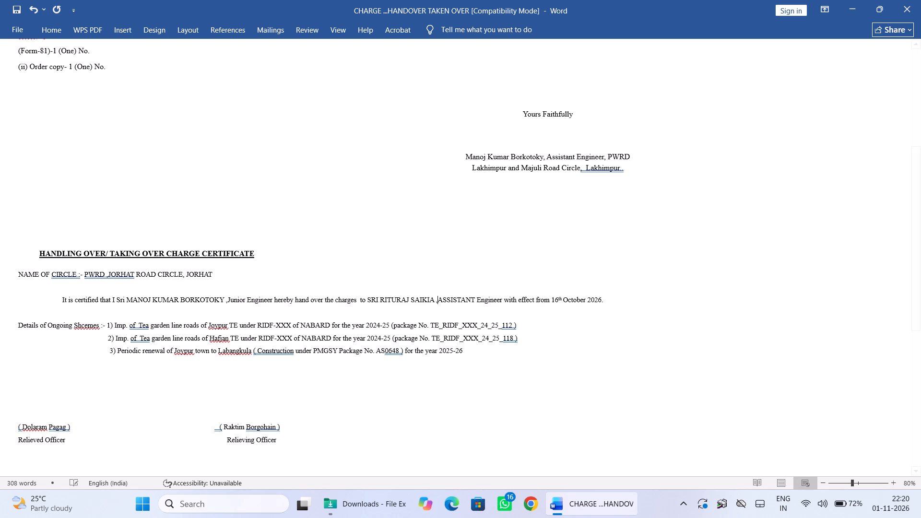
Retype "Engineer" in capitals as "ENGINEER" in the relieving officer's designation in the certification sentence.
{"action": "left_click", "coordinate": [500, 299]}
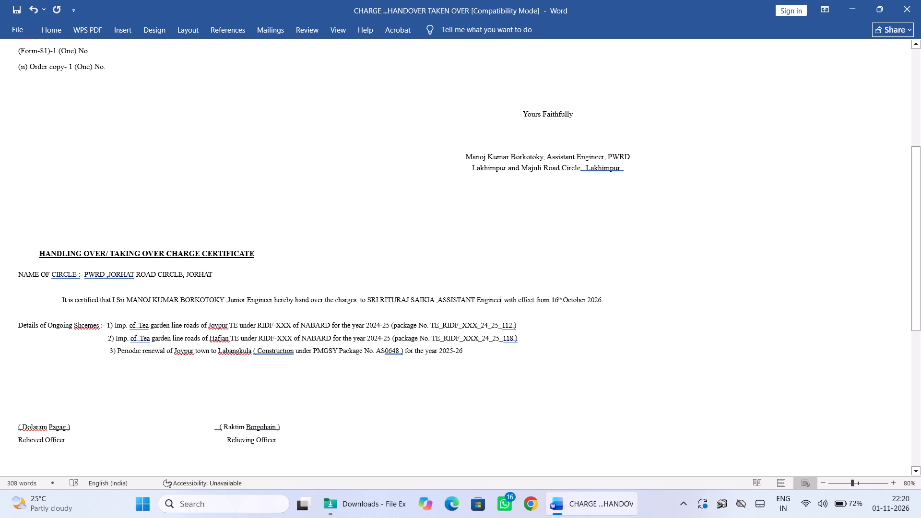
{"action": "left_click", "coordinate": [504, 298]}
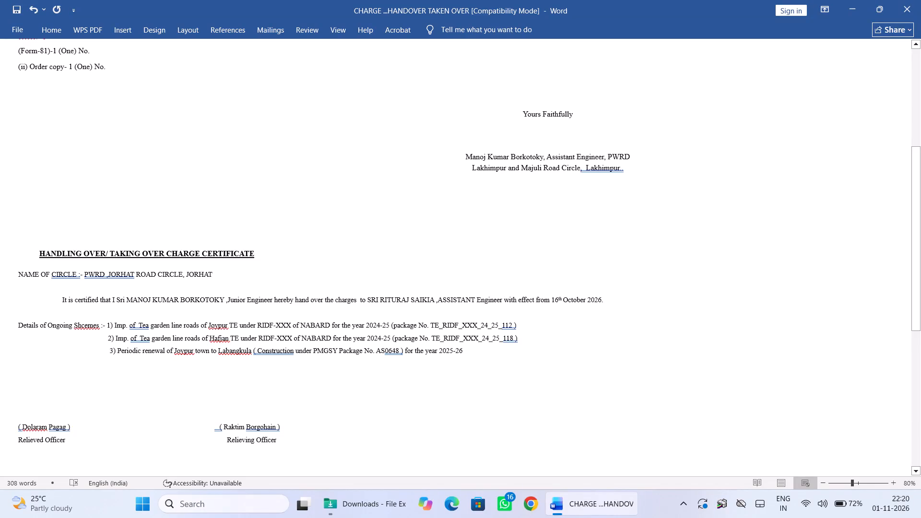
{"action": "left_click", "coordinate": [502, 301]}
{"action": "key", "text": "BackSpace"}
{"action": "key", "text": "BackSpace"}
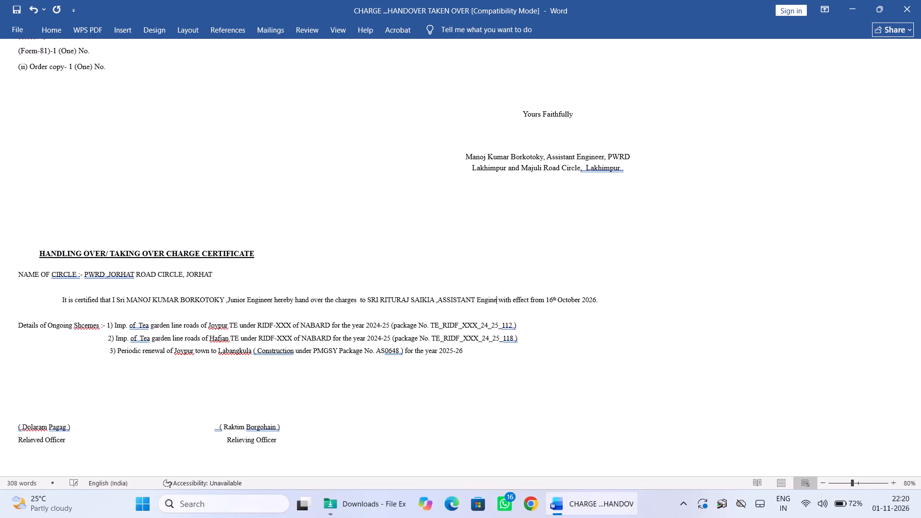
{"action": "key", "text": "BackSpace"}
{"action": "key", "text": "BackSpace"}
{"action": "key", "text": "BackSpace"}
{"action": "key", "text": "BackSpace"}
{"action": "key", "text": "BackSpace"}
{"action": "key", "text": "BackSpace"}
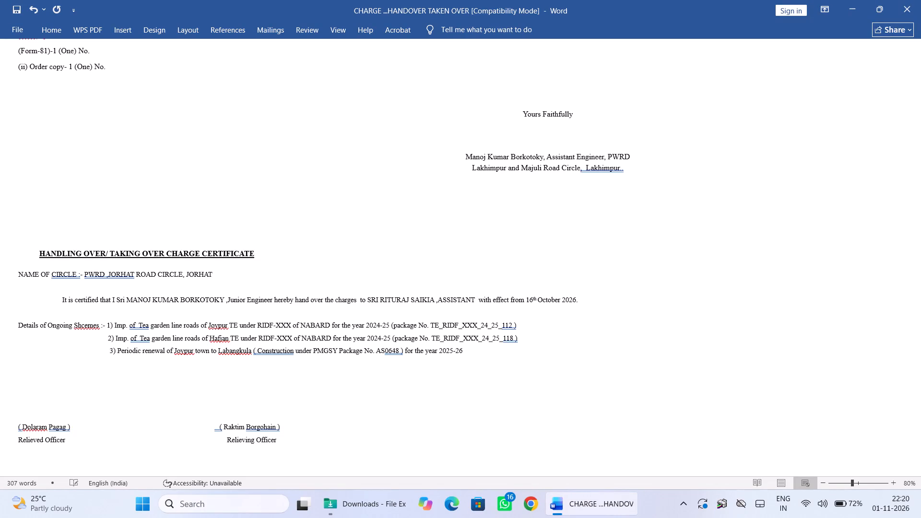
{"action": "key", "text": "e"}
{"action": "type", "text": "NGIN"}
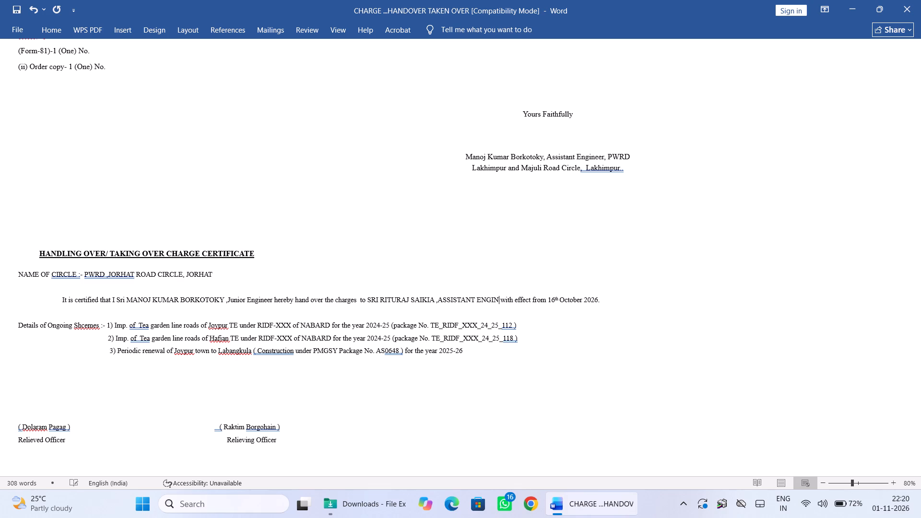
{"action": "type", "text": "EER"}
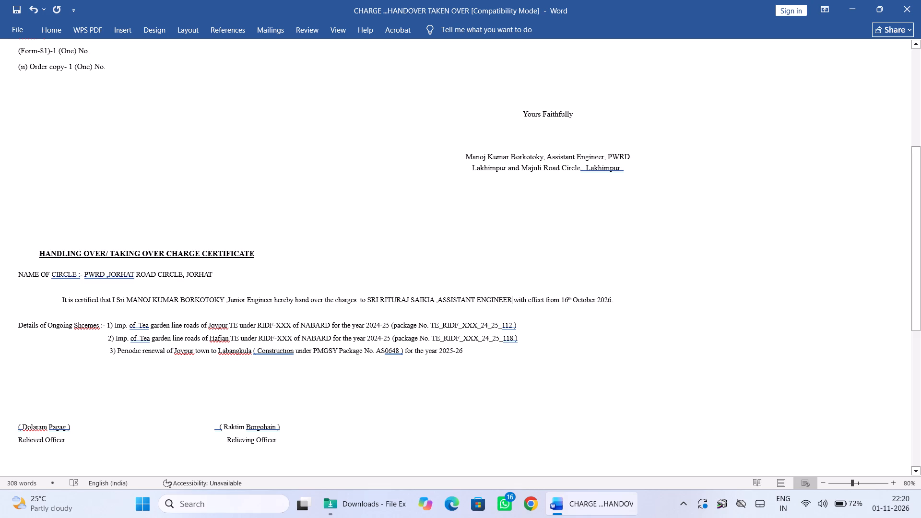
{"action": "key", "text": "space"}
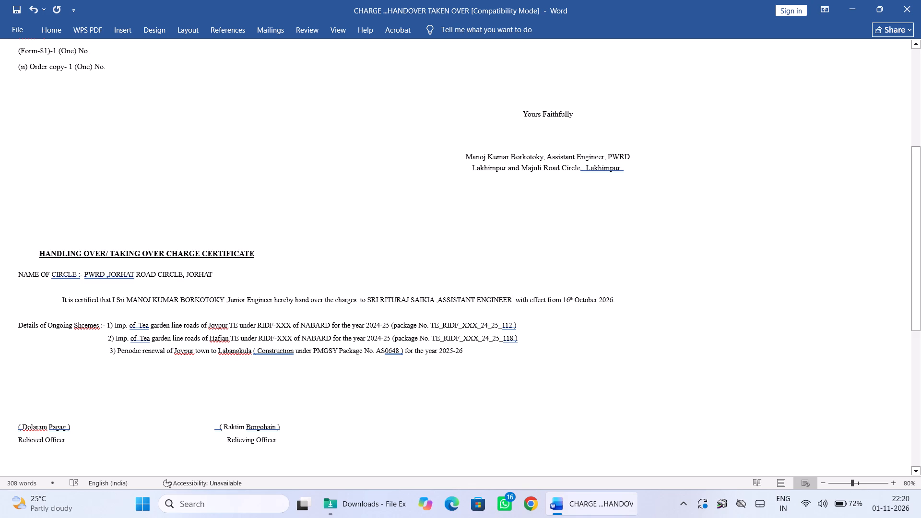
Delete the whole "Details of Ongoing Shcemes" paragraph with its three numbered scheme entries from the certificate.
{"action": "left_click_drag", "start_coordinate": [18, 322], "coordinate": [59, 347]}
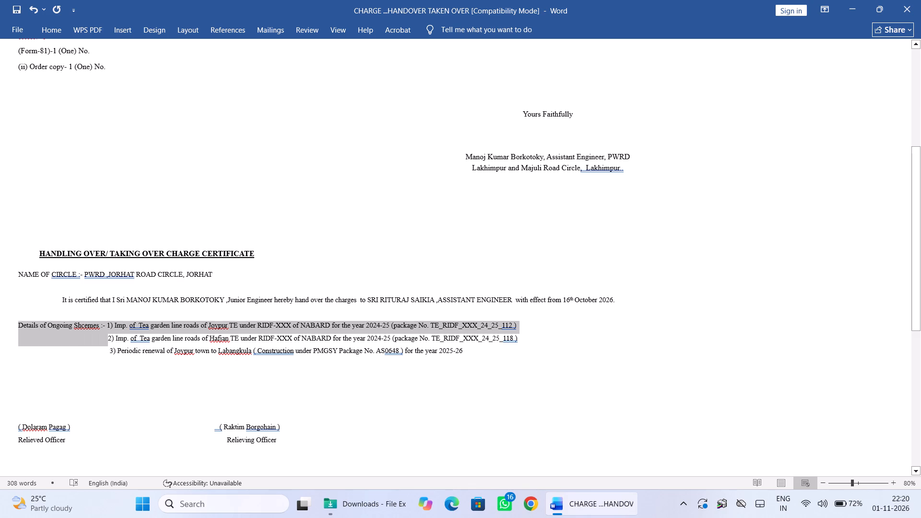
{"action": "left_click_drag", "start_coordinate": [59, 347], "coordinate": [113, 377]}
{"action": "key", "text": "BackSpace"}
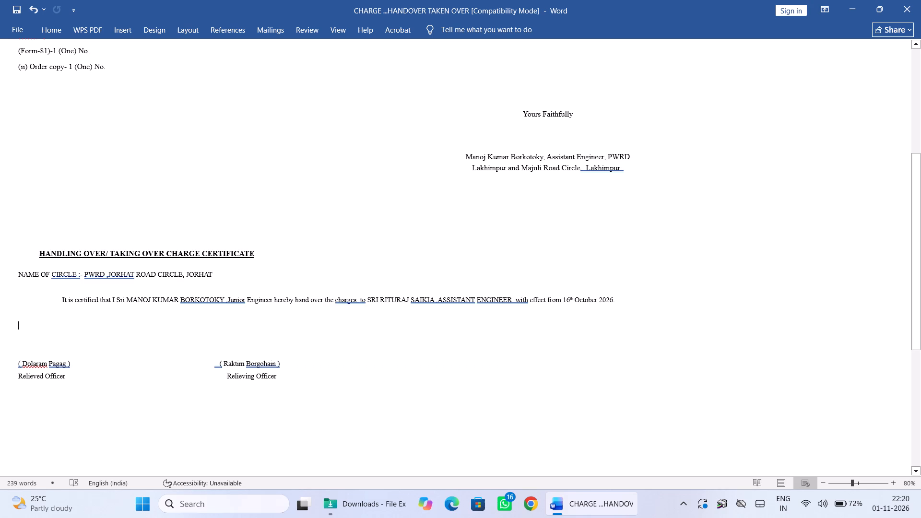
Replace the bracketed name above "Relieved Officer" with the letter signatory's name in capitals.
{"action": "left_click", "coordinate": [67, 362]}
{"action": "key", "text": "BackSpace"}
{"action": "key", "text": "BackSpace"}
{"action": "key", "text": "BackSpace"}
{"action": "key", "text": "BackSpace"}
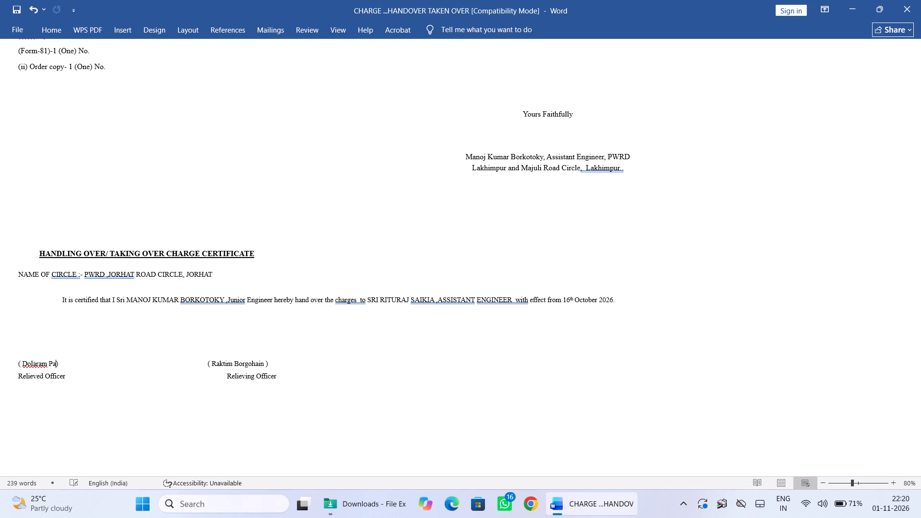
{"action": "key", "text": "BackSpace"}
{"action": "key", "text": "BackSpace"}
{"action": "key", "text": "BackSpace"}
{"action": "key", "text": "BackSpace"}
{"action": "key", "text": "BackSpace"}
{"action": "key", "text": "BackSpace"}
{"action": "key", "text": "BackSpace"}
{"action": "key", "text": "BackSpace"}
{"action": "key", "text": "BackSpace"}
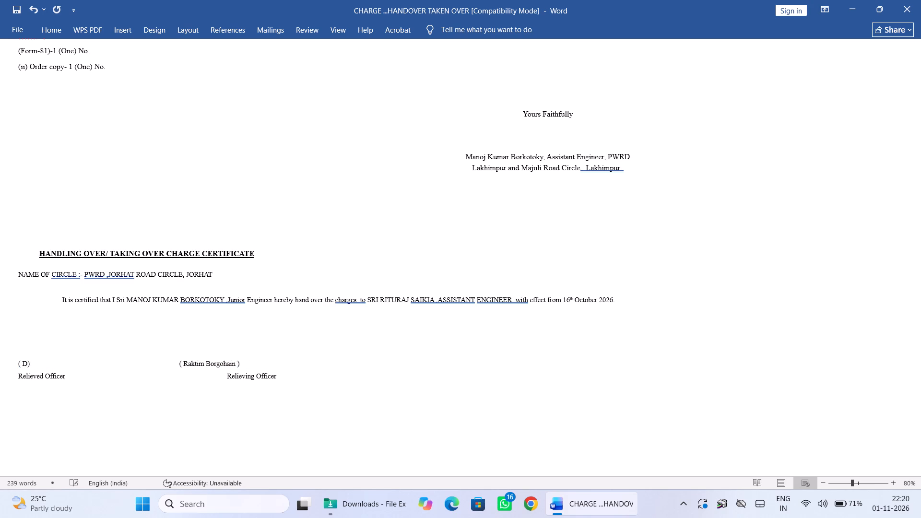
{"action": "key", "text": "BackSpace"}
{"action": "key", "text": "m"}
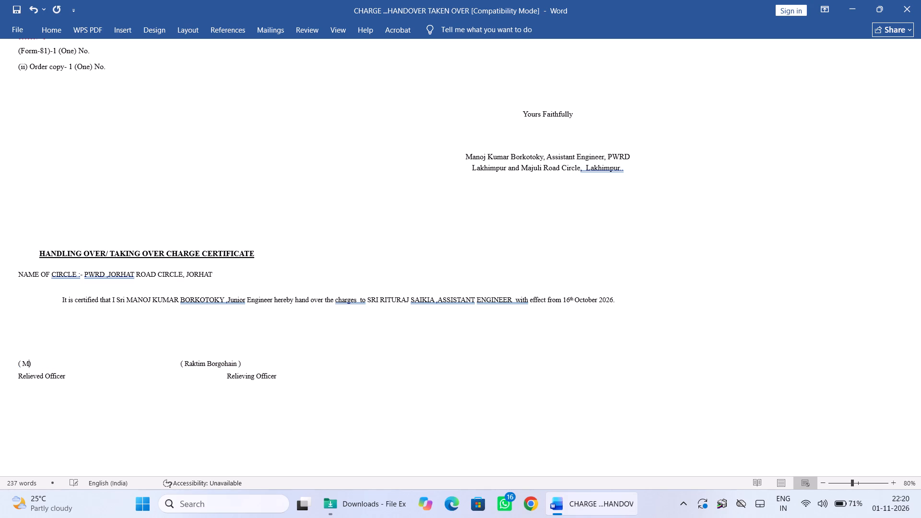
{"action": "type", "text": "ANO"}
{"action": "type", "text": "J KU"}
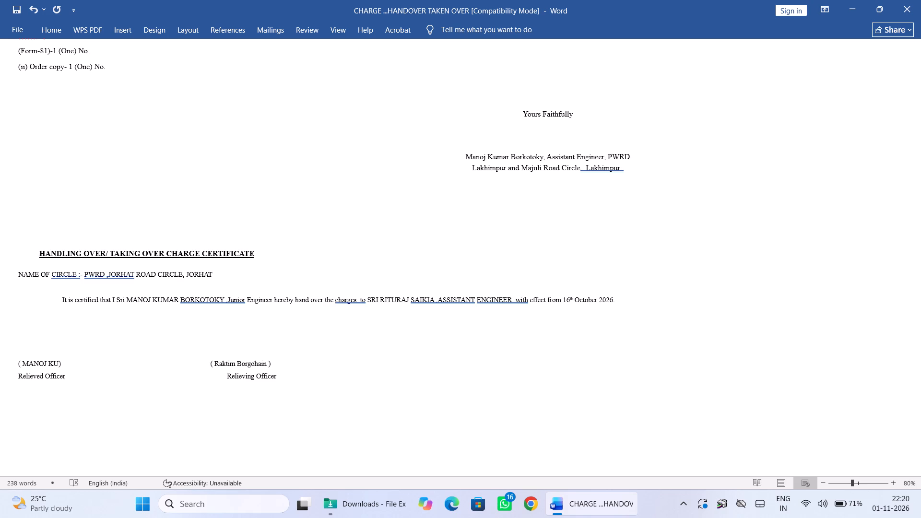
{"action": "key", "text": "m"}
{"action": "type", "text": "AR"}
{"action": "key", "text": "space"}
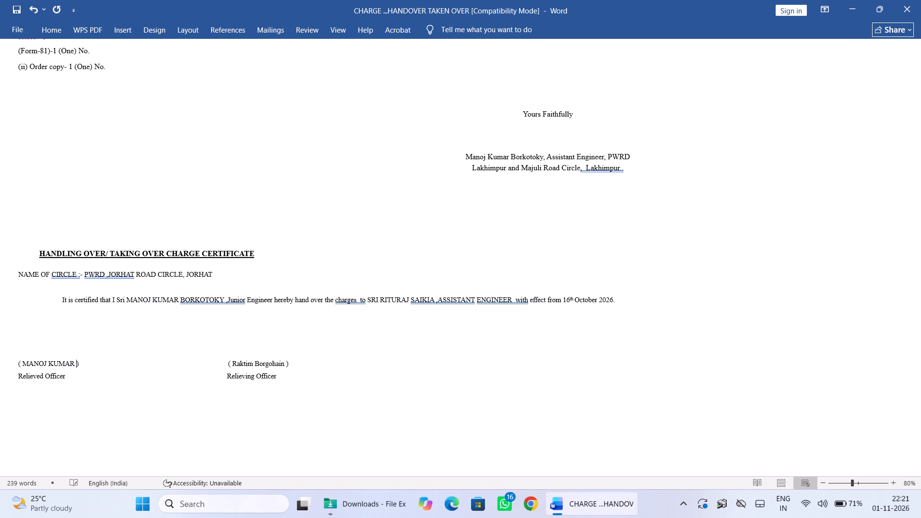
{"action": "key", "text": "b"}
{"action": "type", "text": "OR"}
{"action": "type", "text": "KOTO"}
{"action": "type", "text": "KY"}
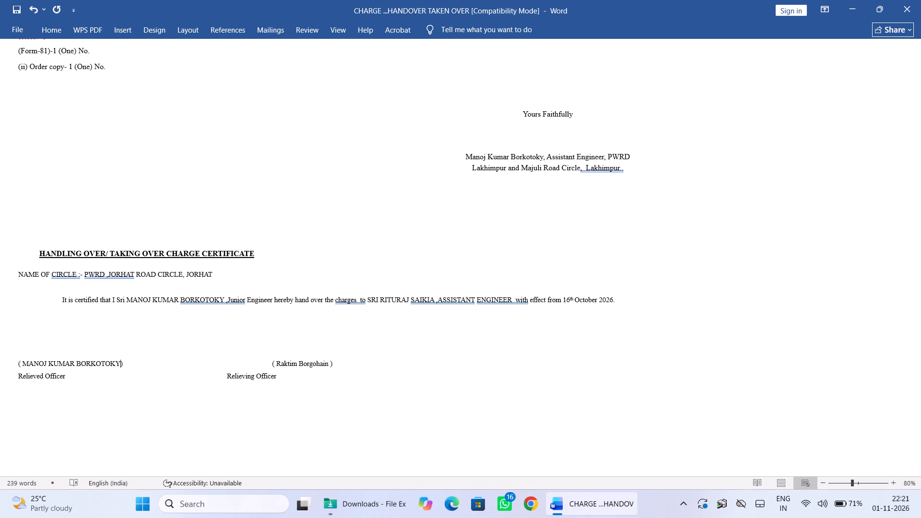
Replace the bracketed name above "Relieving Officer" with the new relieving officer's name in capitals, as in the certification sentence.
{"action": "left_click", "coordinate": [328, 365]}
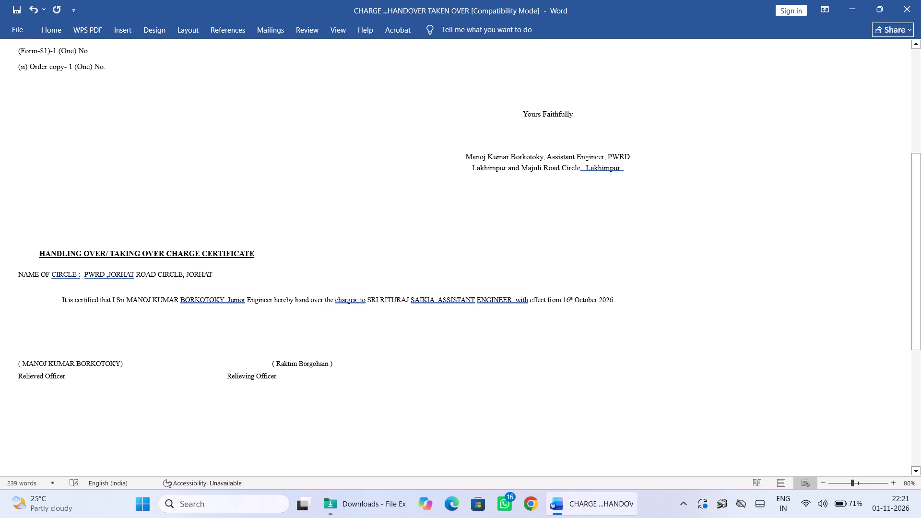
{"action": "key", "text": "BackSpace"}
{"action": "key", "text": "BackSpace"}
{"action": "key", "text": "BackSpace"}
{"action": "key", "text": "BackSpace"}
{"action": "key", "text": "BackSpace"}
{"action": "key", "text": "BackSpace"}
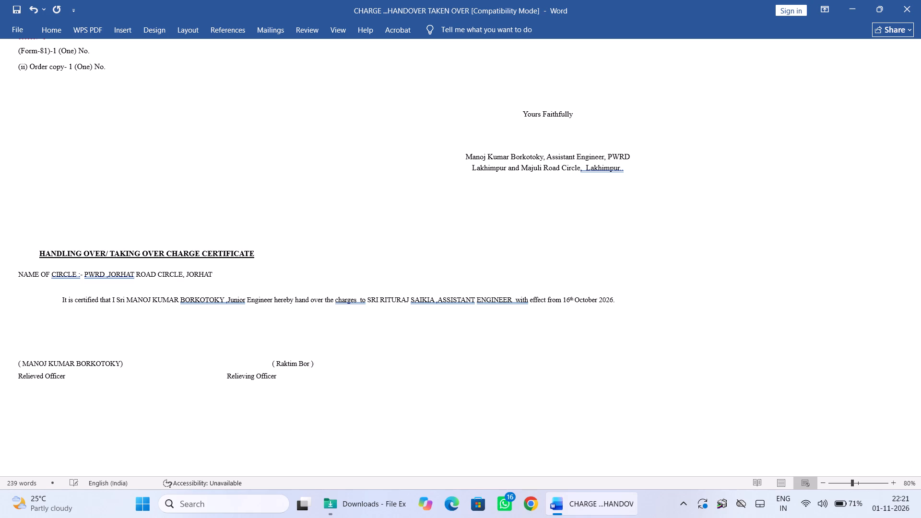
{"action": "key", "text": "BackSpace"}
{"action": "key", "text": "BackSpace"}
{"action": "key", "text": "BackSpace"}
{"action": "key", "text": "BackSpace"}
{"action": "key", "text": "BackSpace"}
{"action": "key", "text": "BackSpace"}
{"action": "key", "text": "BackSpace"}
{"action": "key", "text": "BackSpace"}
{"action": "key", "text": "BackSpace"}
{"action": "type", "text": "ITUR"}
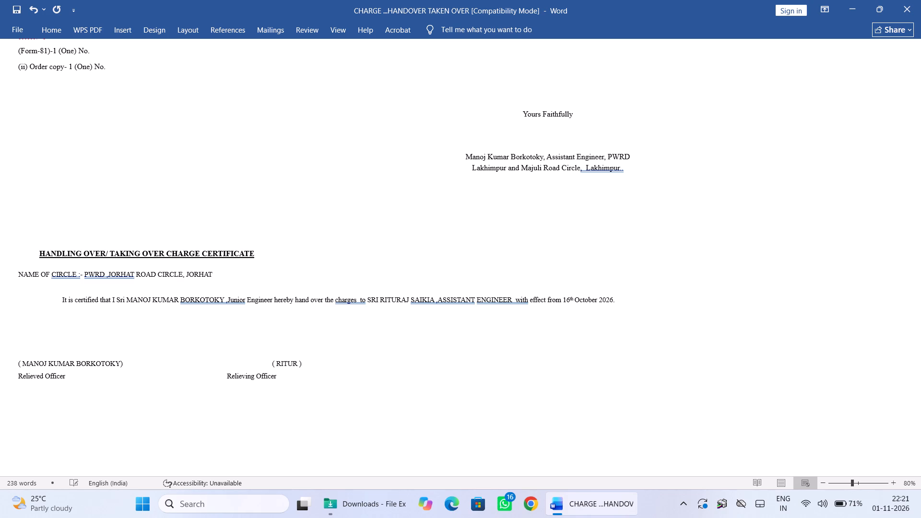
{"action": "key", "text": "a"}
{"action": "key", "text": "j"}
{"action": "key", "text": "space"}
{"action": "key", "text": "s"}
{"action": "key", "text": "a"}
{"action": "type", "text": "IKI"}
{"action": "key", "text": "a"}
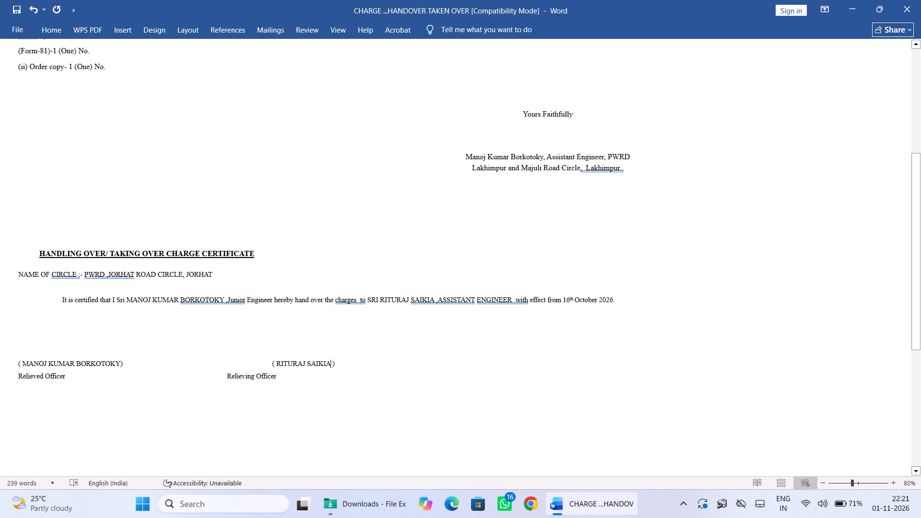
Shift the "Relieving Officer" label along its line with spaces so it lines up beneath the relieving officer's name.
{"action": "left_click", "coordinate": [225, 375]}
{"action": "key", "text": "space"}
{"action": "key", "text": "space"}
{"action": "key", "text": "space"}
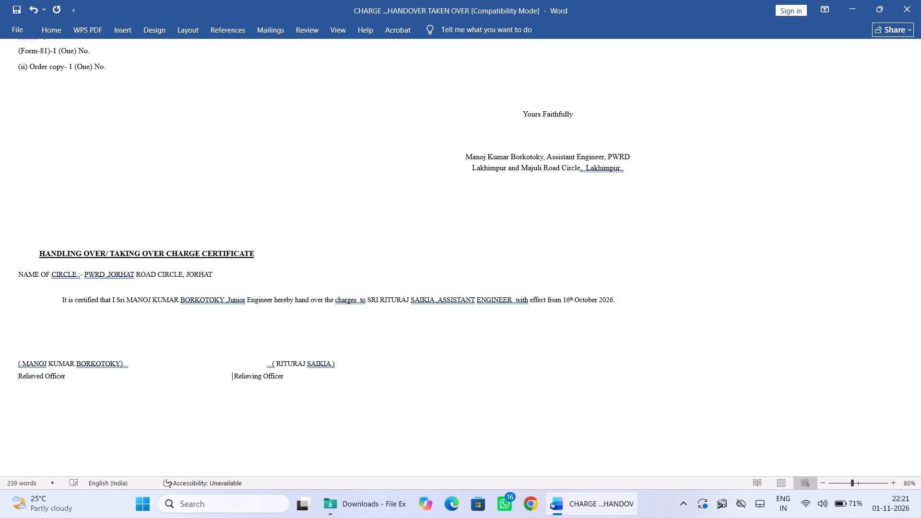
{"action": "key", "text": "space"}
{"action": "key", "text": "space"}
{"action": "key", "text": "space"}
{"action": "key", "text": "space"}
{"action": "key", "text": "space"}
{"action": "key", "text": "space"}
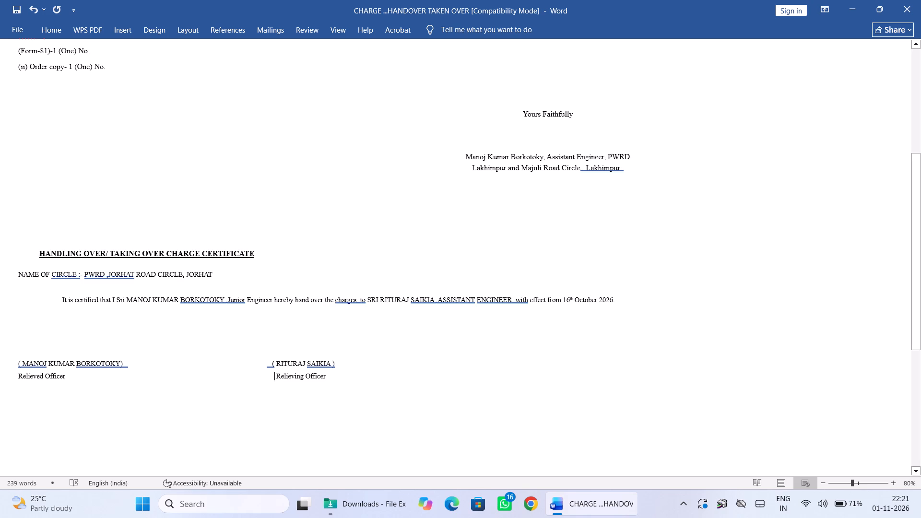
Save the edited charge handover document.
{"action": "scroll", "coordinate": [368, 380], "scroll_direction": "up", "scroll_amount": 7}
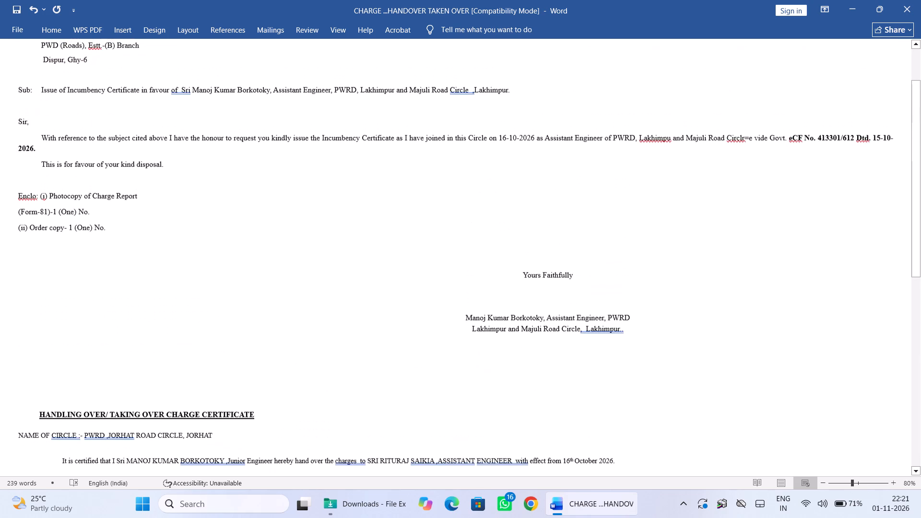
{"action": "scroll", "coordinate": [368, 380], "scroll_direction": "up", "scroll_amount": 5}
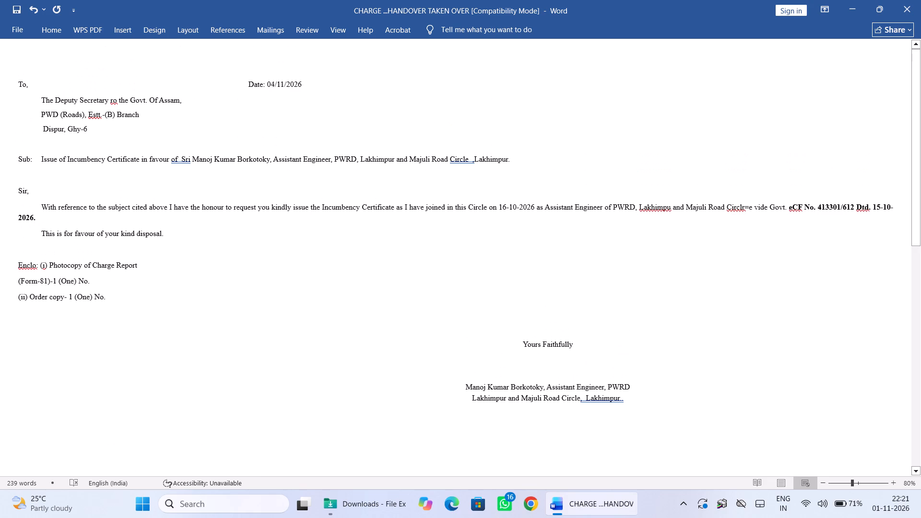
{"action": "left_click", "coordinate": [16, 11]}
Open the print preview and examine the page layout of the letter and the charge certificate.
{"action": "left_click", "coordinate": [16, 32]}
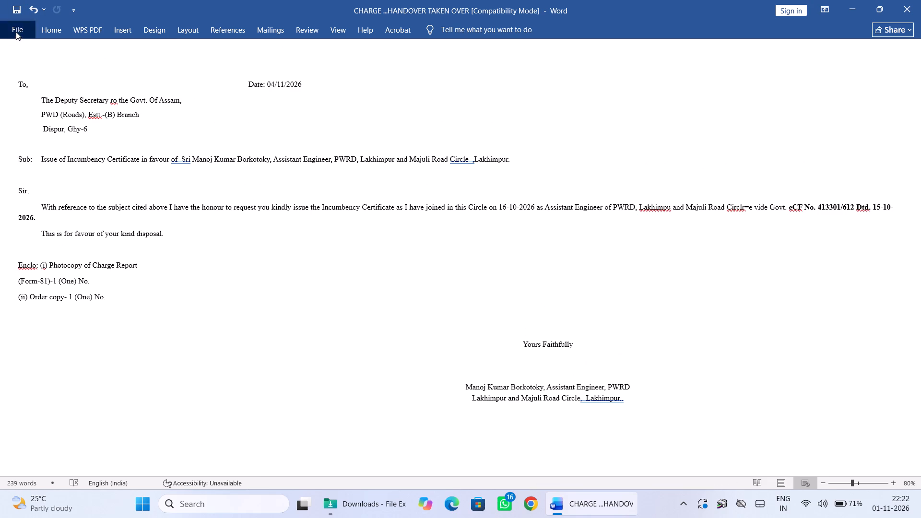
{"action": "left_click", "coordinate": [39, 305]}
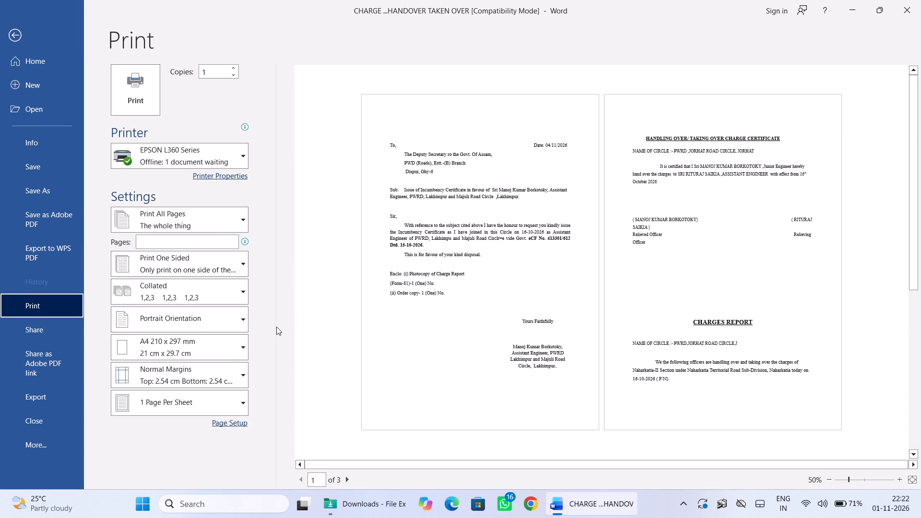
{"action": "scroll", "coordinate": [276, 327], "scroll_direction": "down", "scroll_amount": 2}
Insert five blank lines below "Relieving Officer" in the charge certificate and save the document.
{"action": "left_click", "coordinate": [12, 37]}
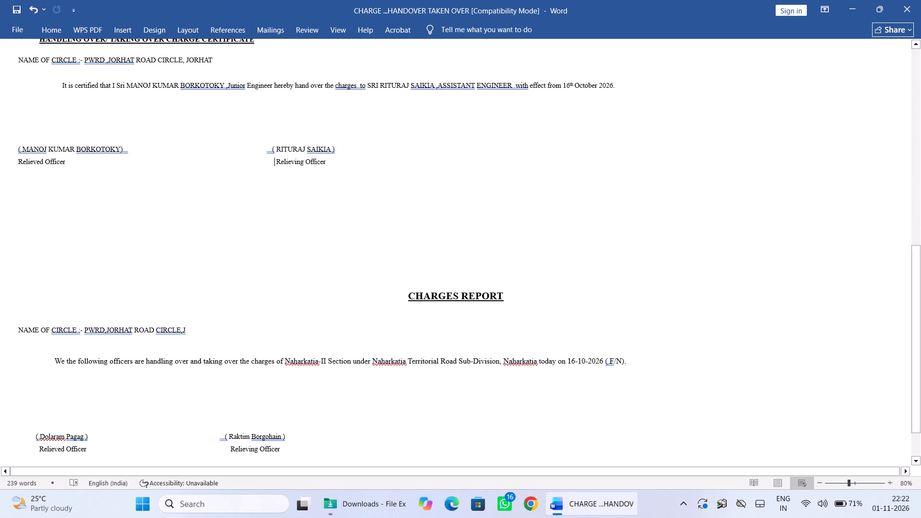
{"action": "scroll", "coordinate": [227, 272], "scroll_direction": "down", "scroll_amount": 3}
{"action": "scroll", "coordinate": [227, 272], "scroll_direction": "up", "scroll_amount": 6}
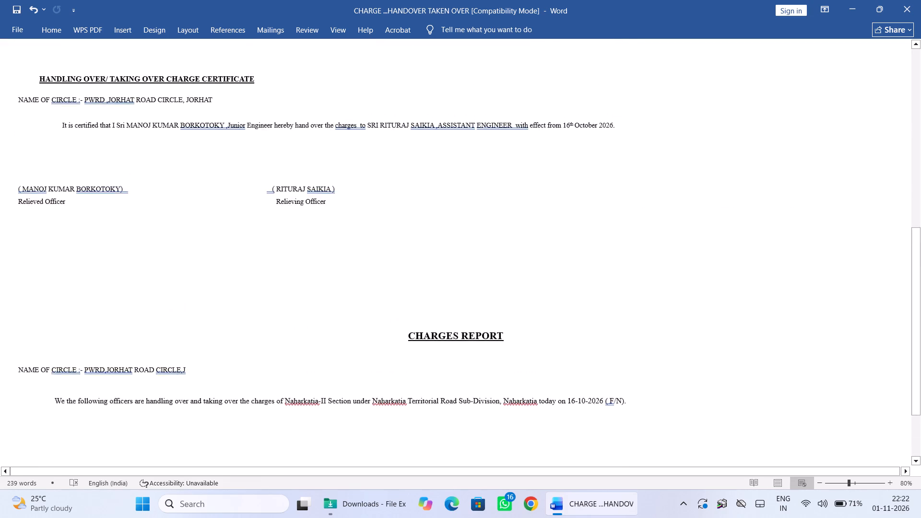
{"action": "scroll", "coordinate": [228, 268], "scroll_direction": "up", "scroll_amount": 8}
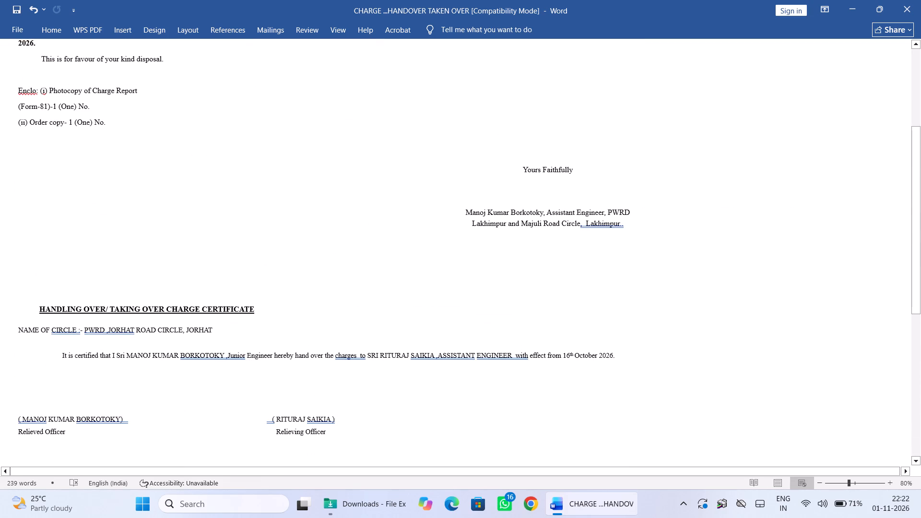
{"action": "scroll", "coordinate": [226, 335], "scroll_direction": "down", "scroll_amount": 6}
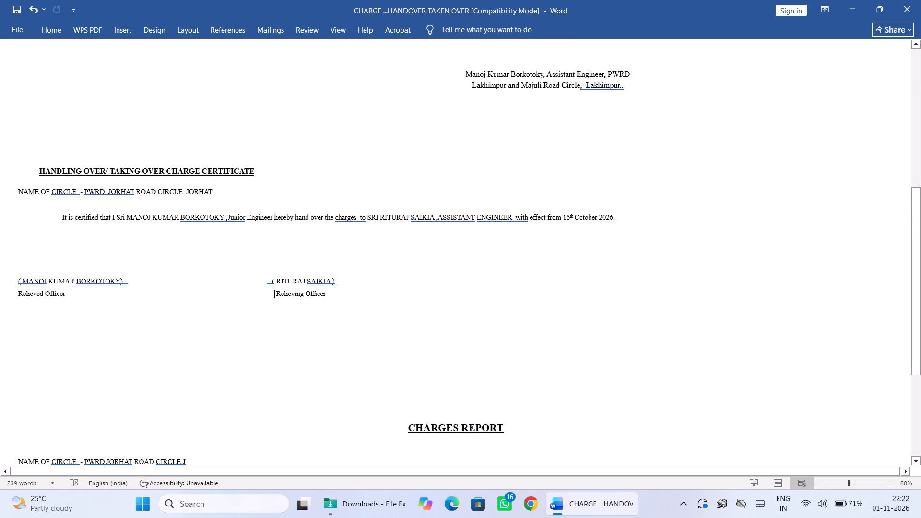
{"action": "left_click", "coordinate": [305, 290]}
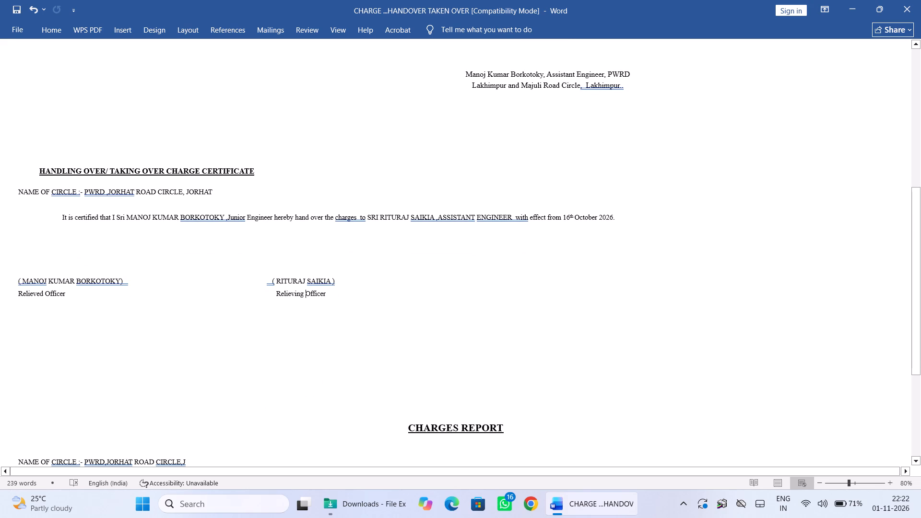
{"action": "left_click", "coordinate": [356, 299]}
{"action": "key", "text": "Return"}
{"action": "key", "text": "Return"}
{"action": "key", "text": "Return"}
{"action": "key", "text": "Return"}
{"action": "key", "text": "Return"}
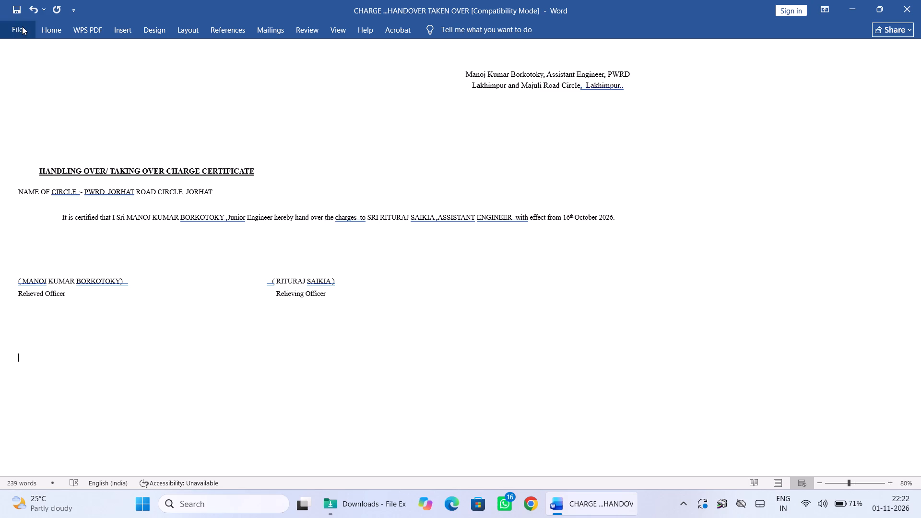
{"action": "left_click", "coordinate": [18, 9]}
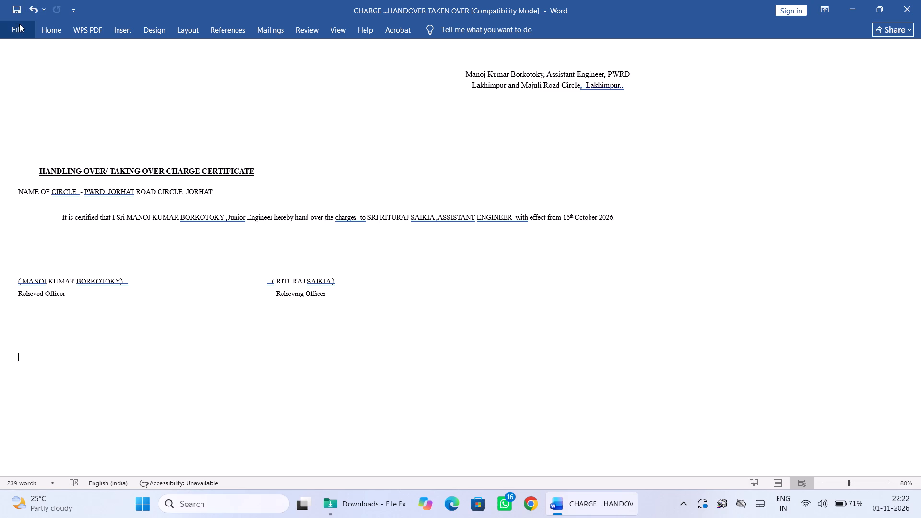
Check in the print preview where the Charges Report falls relative to the charge certificate page.
{"action": "left_click", "coordinate": [20, 27]}
{"action": "left_click", "coordinate": [47, 310]}
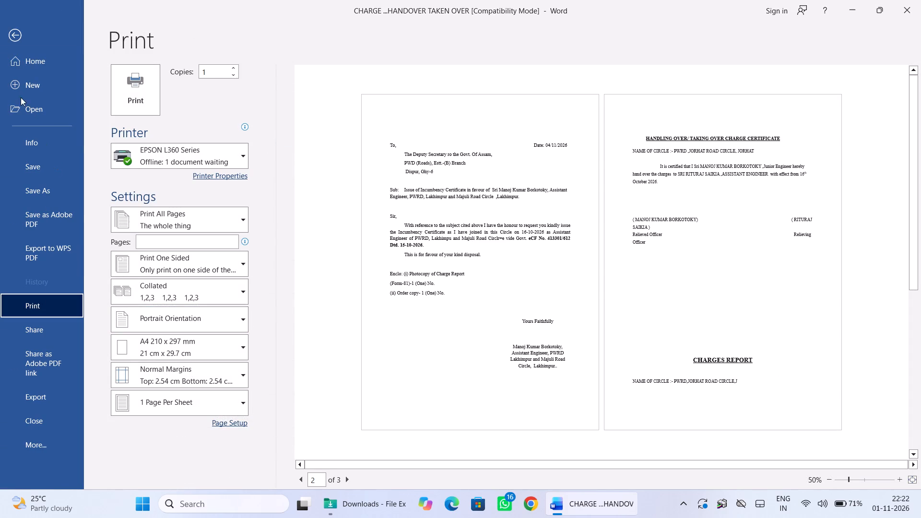
{"action": "left_click", "coordinate": [19, 32]}
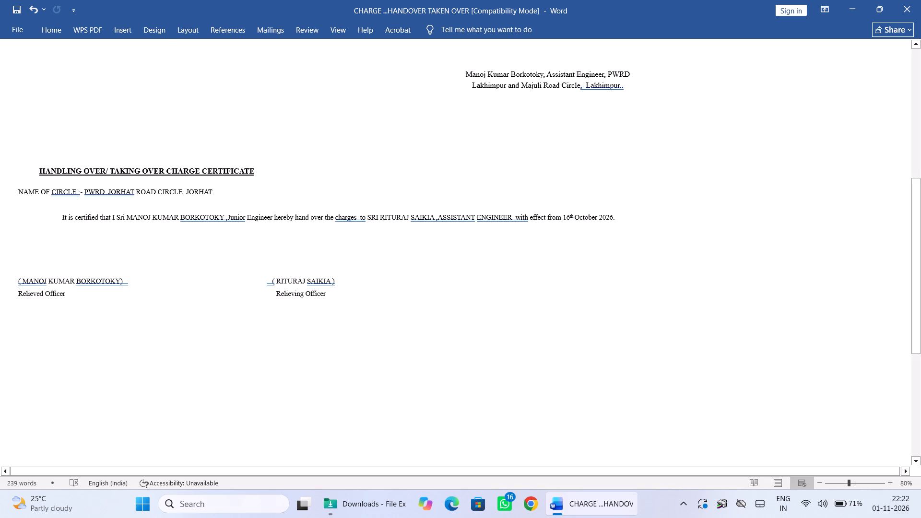
Insert five more blank lines below "Relieving Officer" to push the Charges Report onto its own page.
{"action": "scroll", "coordinate": [260, 292], "scroll_direction": "up", "scroll_amount": 3}
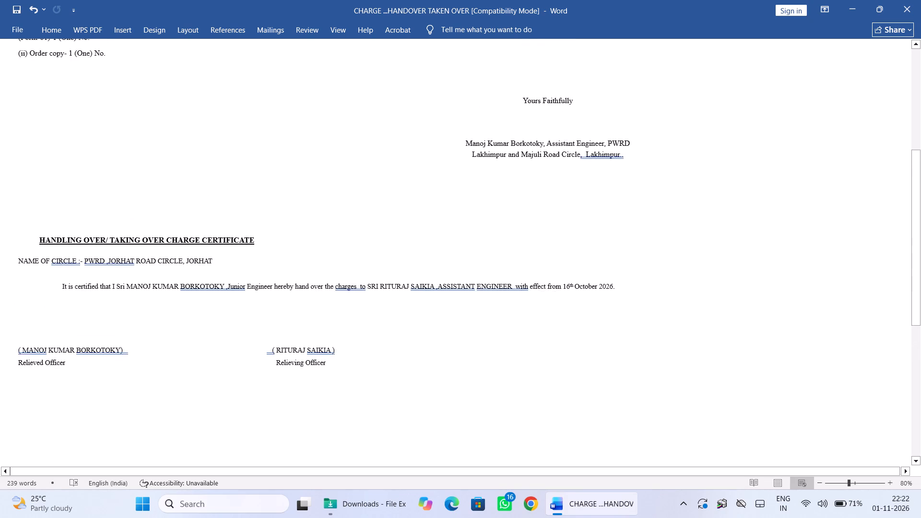
{"action": "scroll", "coordinate": [262, 288], "scroll_direction": "down", "scroll_amount": 6}
{"action": "left_click", "coordinate": [354, 228]}
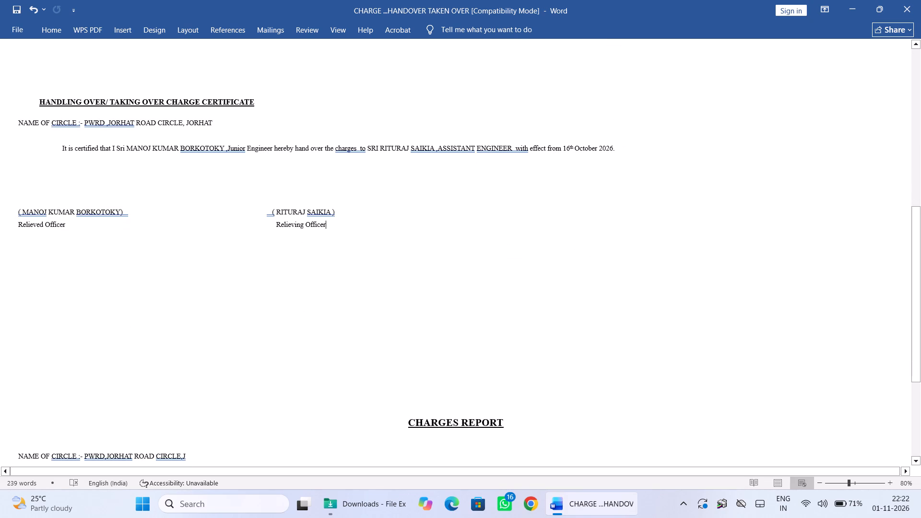
{"action": "key", "text": "Return"}
{"action": "key", "text": "Return"}
{"action": "key", "text": "Return"}
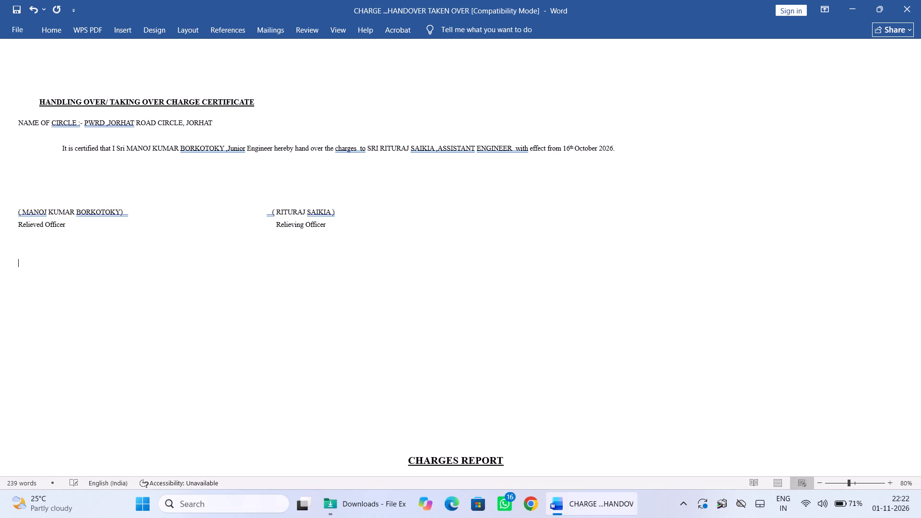
{"action": "key", "text": "Return"}
{"action": "key", "text": "Return"}
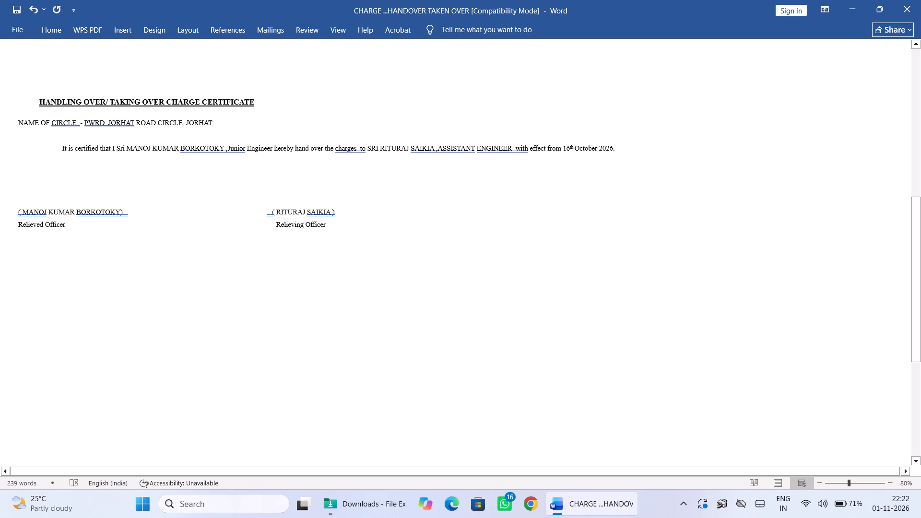
Check the page holding the Charges Report in the print preview.
{"action": "left_click", "coordinate": [19, 26]}
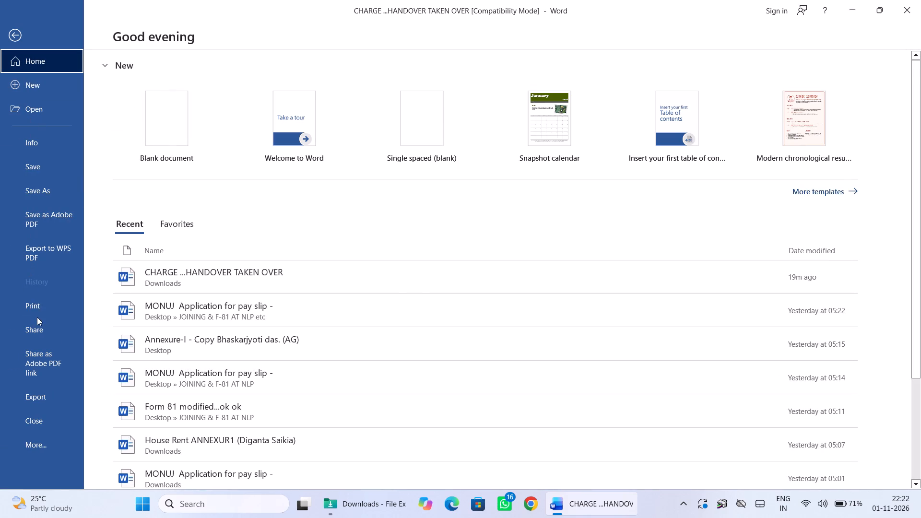
{"action": "left_click", "coordinate": [39, 306]}
{"action": "scroll", "coordinate": [477, 286], "scroll_direction": "down", "scroll_amount": 3}
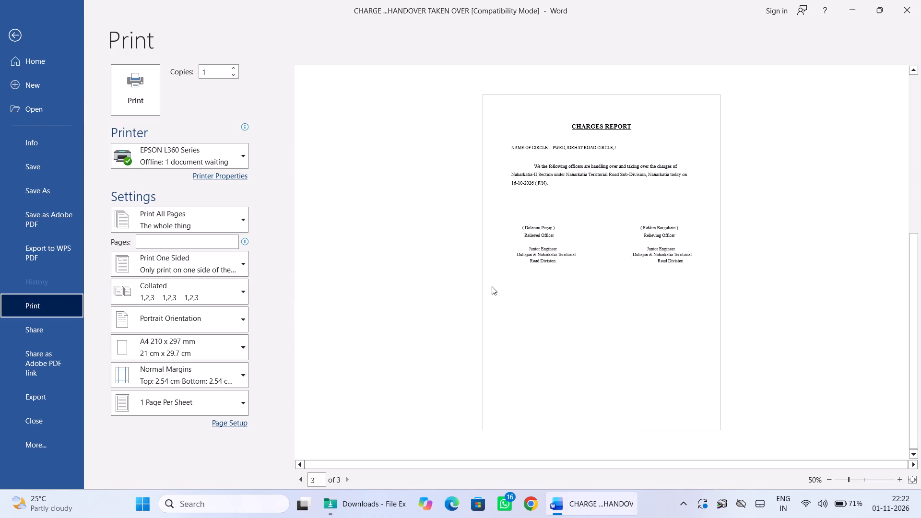
{"action": "left_click", "coordinate": [14, 31]}
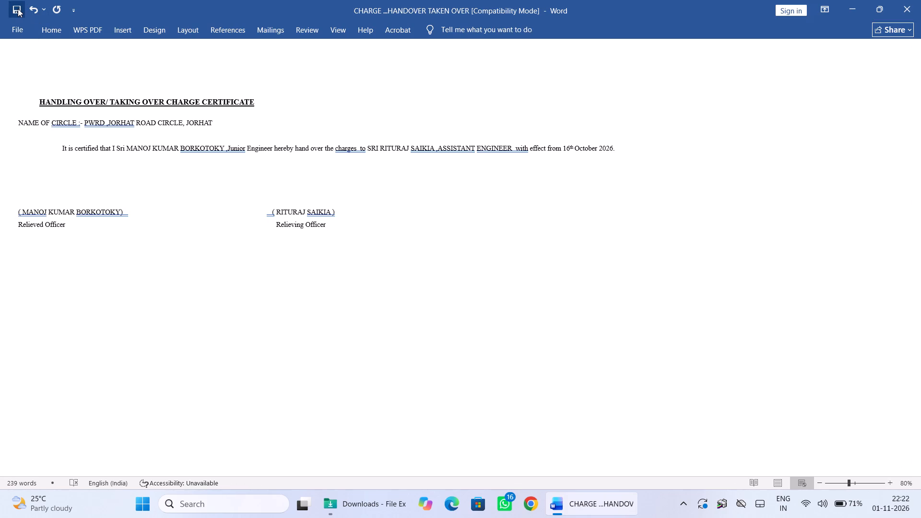
Save the charge handover document.
{"action": "left_click", "coordinate": [18, 9]}
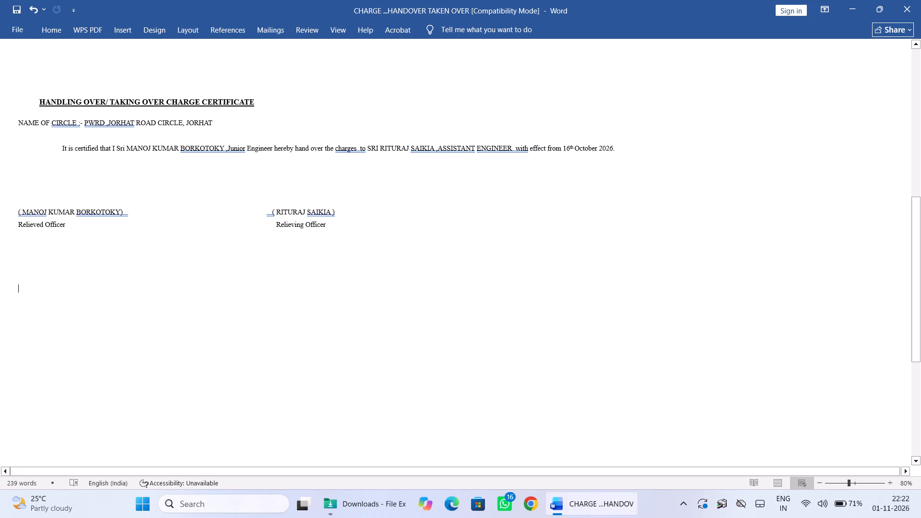
Remove one space before the relieving officer's bracketed name, retyping its opening bracket, and save the document.
{"action": "left_click", "coordinate": [271, 212]}
{"action": "left_click", "coordinate": [274, 212]}
{"action": "key", "text": "BackSpace"}
{"action": "key", "text": "BackSpace"}
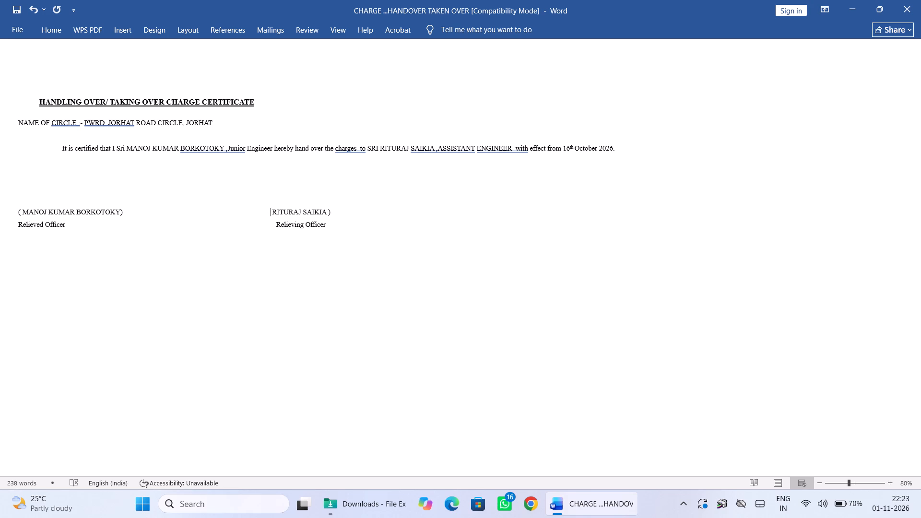
{"action": "key", "text": "shift+parenleft"}
{"action": "left_click", "coordinate": [388, 342]}
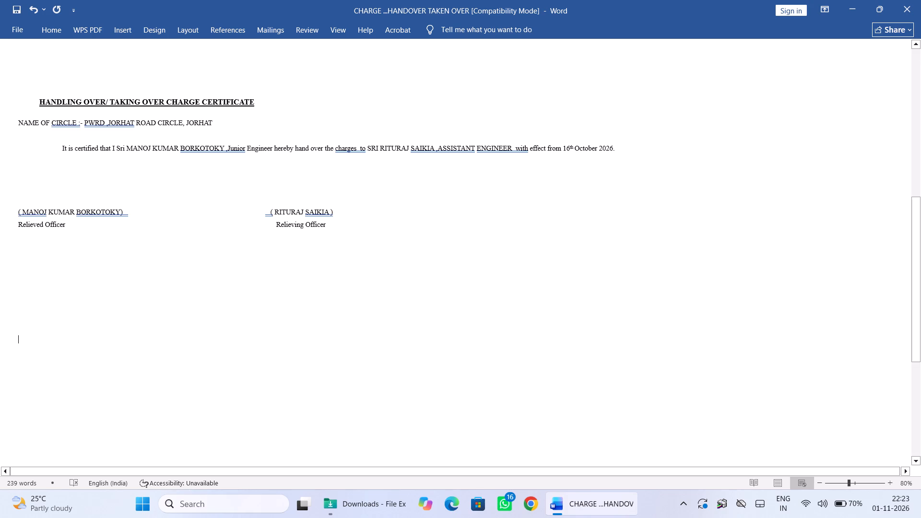
{"action": "left_click", "coordinate": [17, 10]}
Examine all pages in the print preview, including how the relieving officer's name and label wrap.
{"action": "left_click", "coordinate": [17, 30]}
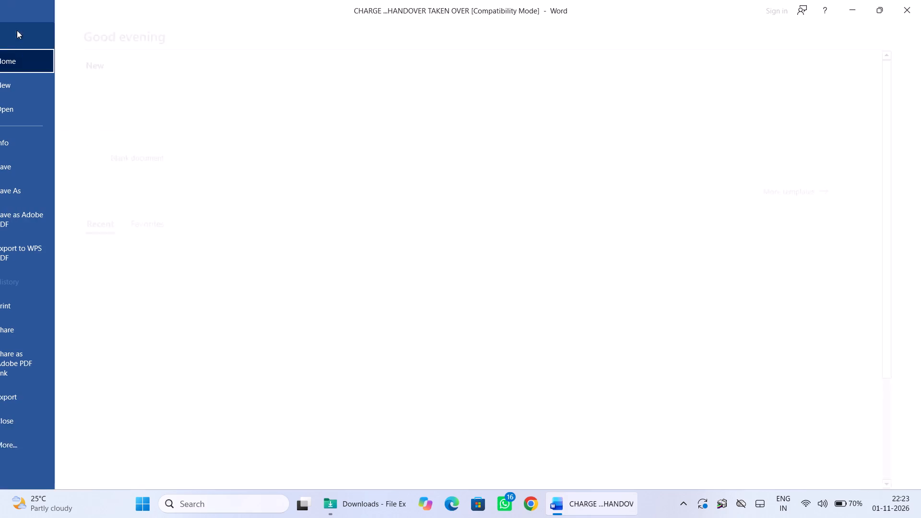
{"action": "left_click", "coordinate": [53, 308]}
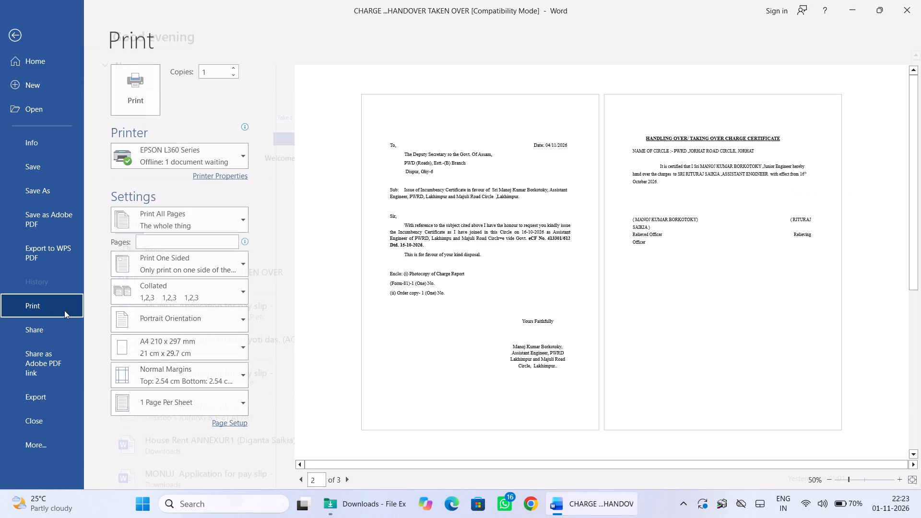
{"action": "scroll", "coordinate": [628, 285], "scroll_direction": "down", "scroll_amount": 2}
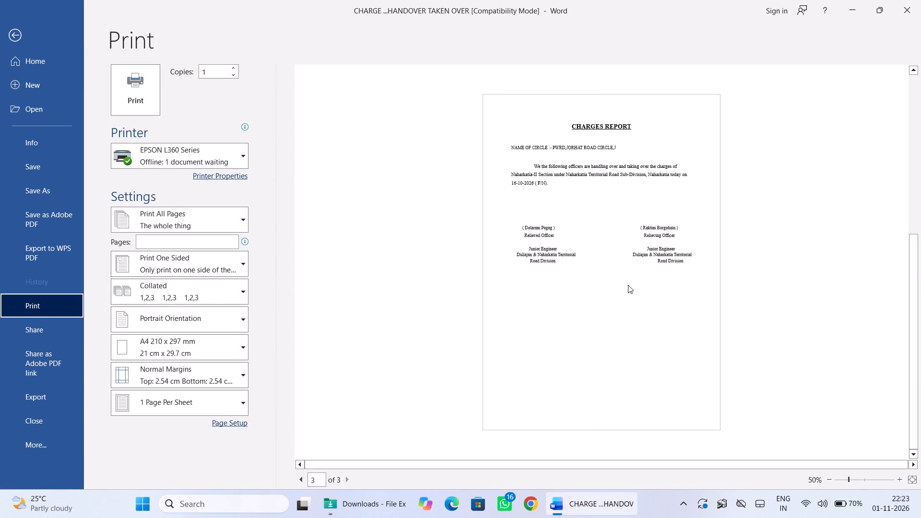
{"action": "scroll", "coordinate": [629, 285], "scroll_direction": "up", "scroll_amount": 3}
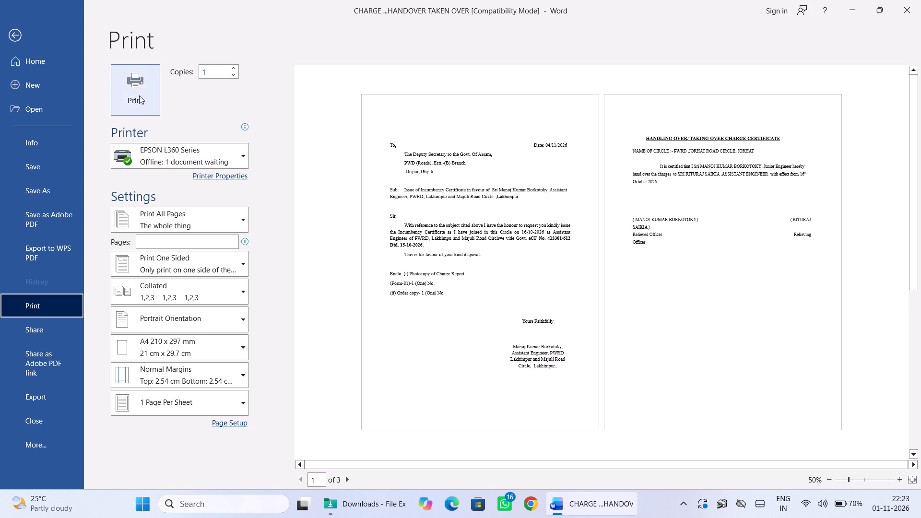
{"action": "left_click", "coordinate": [16, 31]}
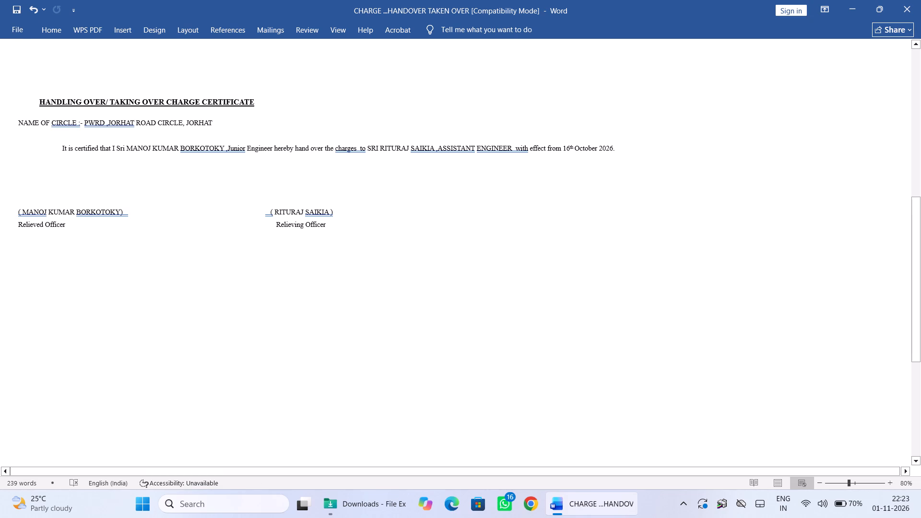
Delete nine spaces from the gap before the relieving officer's bracketed name in the charge certificate.
{"action": "scroll", "coordinate": [419, 181], "scroll_direction": "up", "scroll_amount": 12}
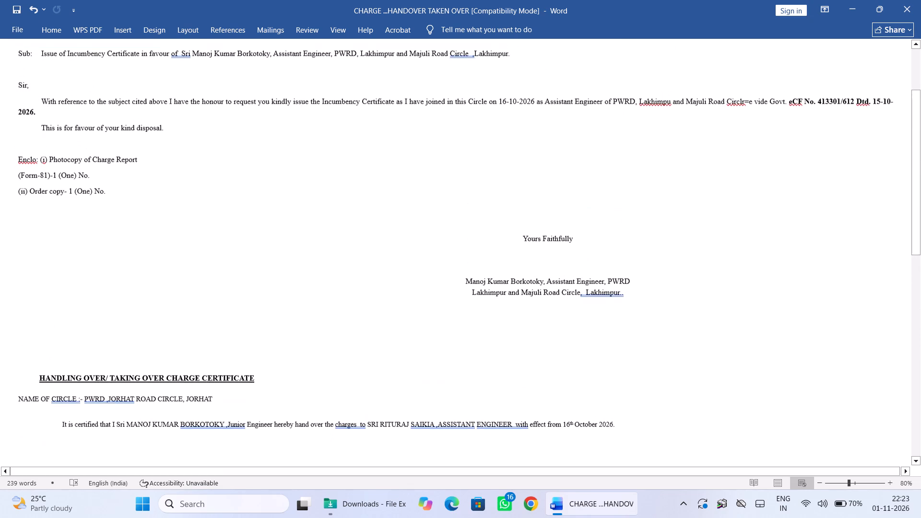
{"action": "scroll", "coordinate": [422, 179], "scroll_direction": "up", "scroll_amount": 9}
{"action": "scroll", "coordinate": [423, 179], "scroll_direction": "down", "scroll_amount": 7}
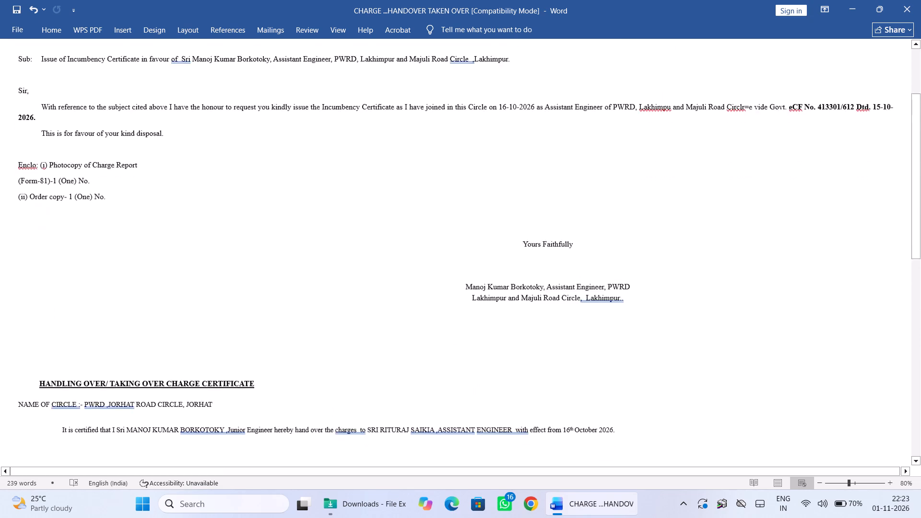
{"action": "scroll", "coordinate": [423, 179], "scroll_direction": "down", "scroll_amount": 14}
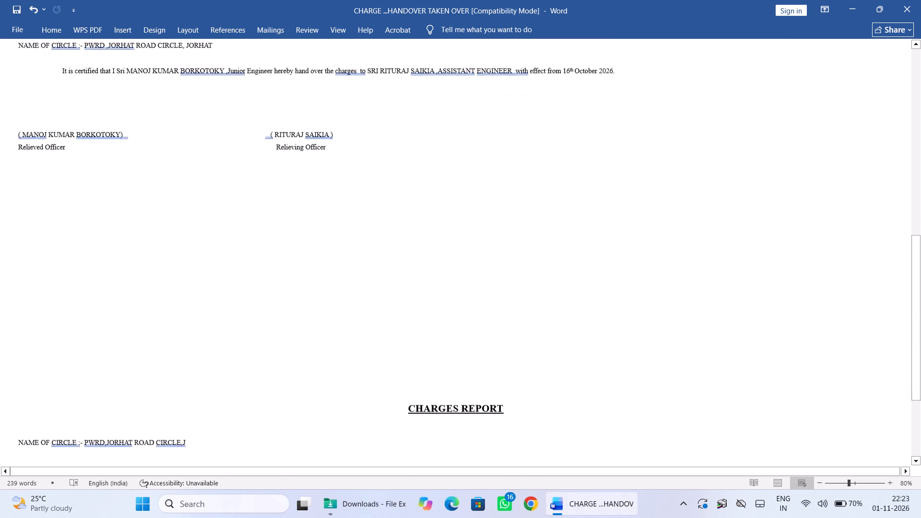
{"action": "left_click", "coordinate": [249, 109]}
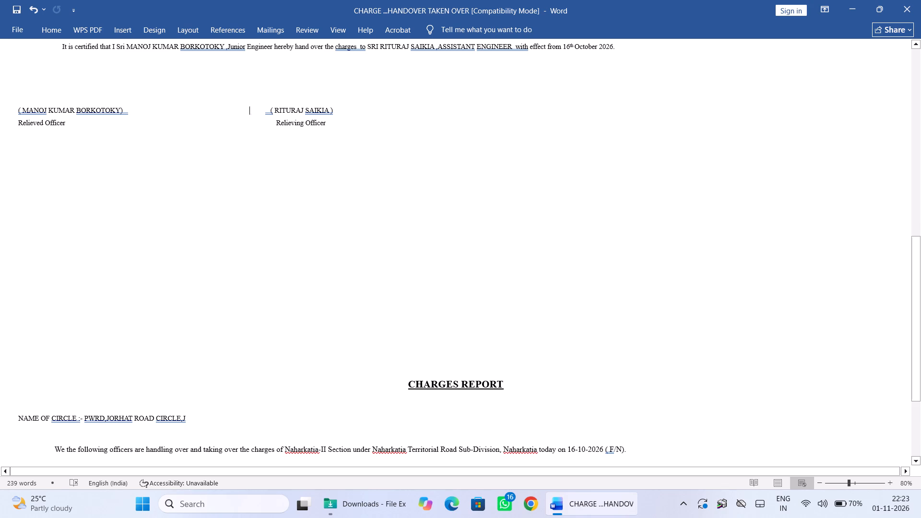
{"action": "key", "text": "BackSpace"}
{"action": "key", "text": "BackSpace"}
{"action": "key", "text": "BackSpace"}
{"action": "key", "text": "BackSpace"}
{"action": "key", "text": "BackSpace"}
{"action": "key", "text": "BackSpace"}
{"action": "key", "text": "BackSpace"}
{"action": "key", "text": "BackSpace"}
{"action": "key", "text": "BackSpace"}
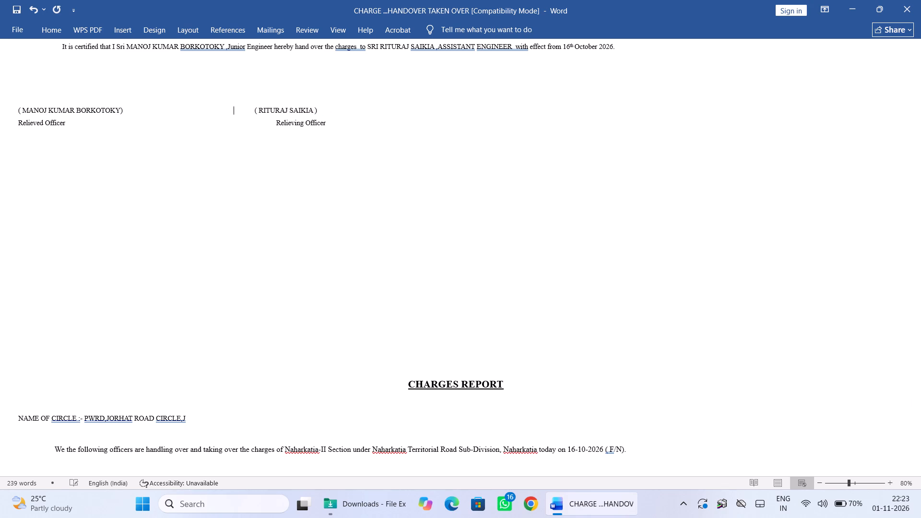
Delete nine spaces from the gap before the "Relieving Officer" label so it sits beneath the relieving officer's name.
{"action": "left_click", "coordinate": [264, 126]}
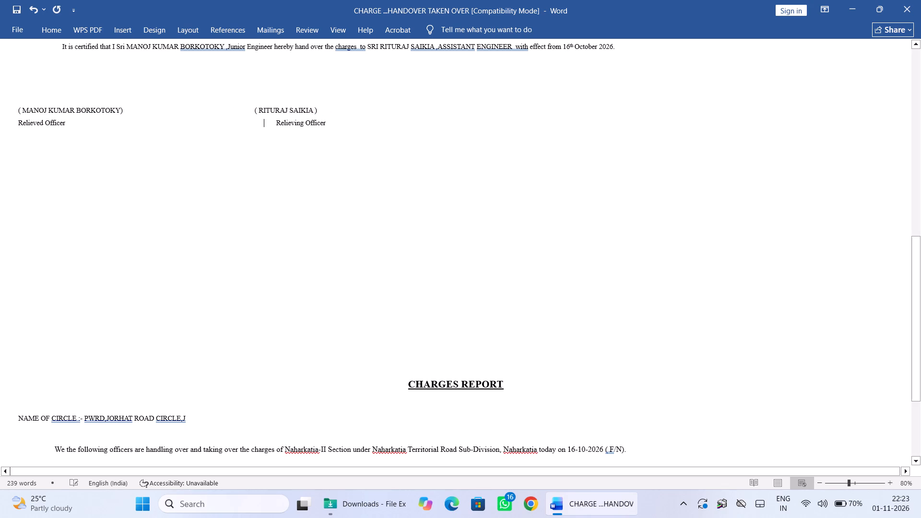
{"action": "key", "text": "BackSpace"}
{"action": "key", "text": "BackSpace"}
{"action": "key", "text": "BackSpace"}
{"action": "key", "text": "BackSpace"}
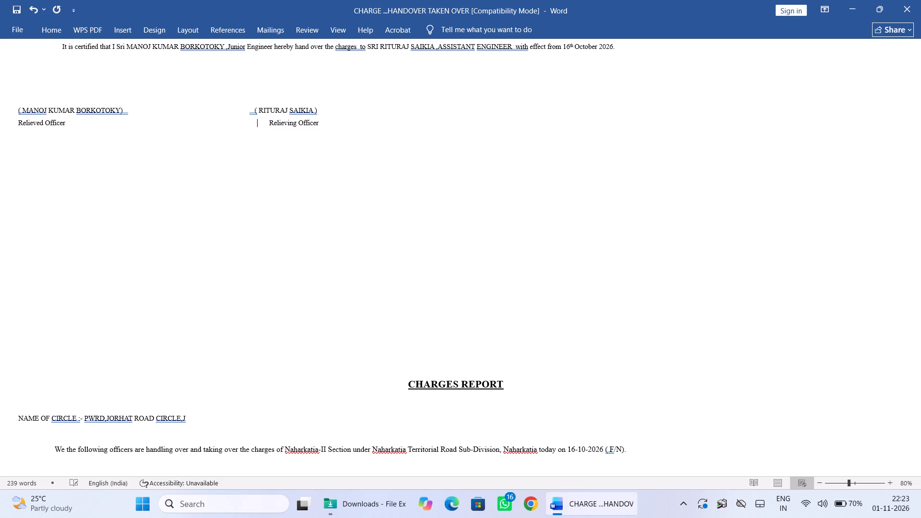
{"action": "key", "text": "BackSpace"}
{"action": "key", "text": "BackSpace"}
{"action": "key", "text": "BackSpace"}
{"action": "key", "text": "BackSpace"}
{"action": "key", "text": "BackSpace"}
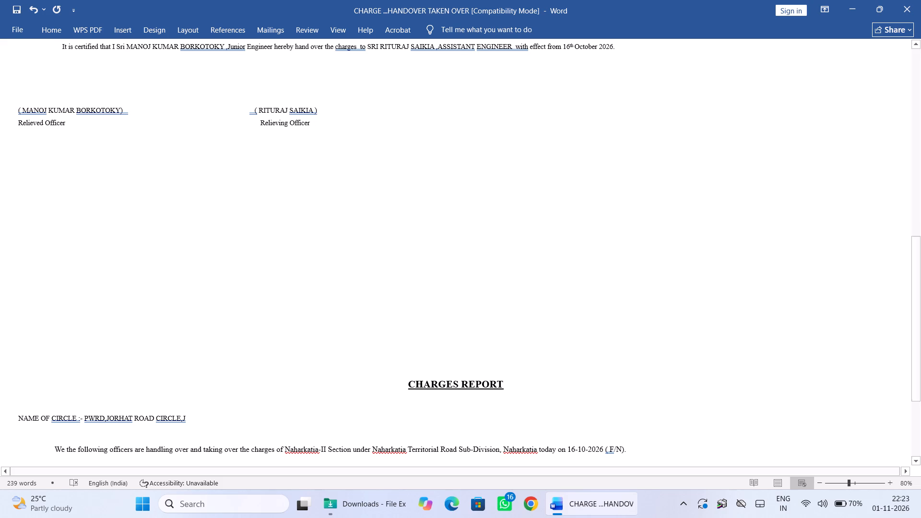
{"action": "left_click", "coordinate": [471, 187]}
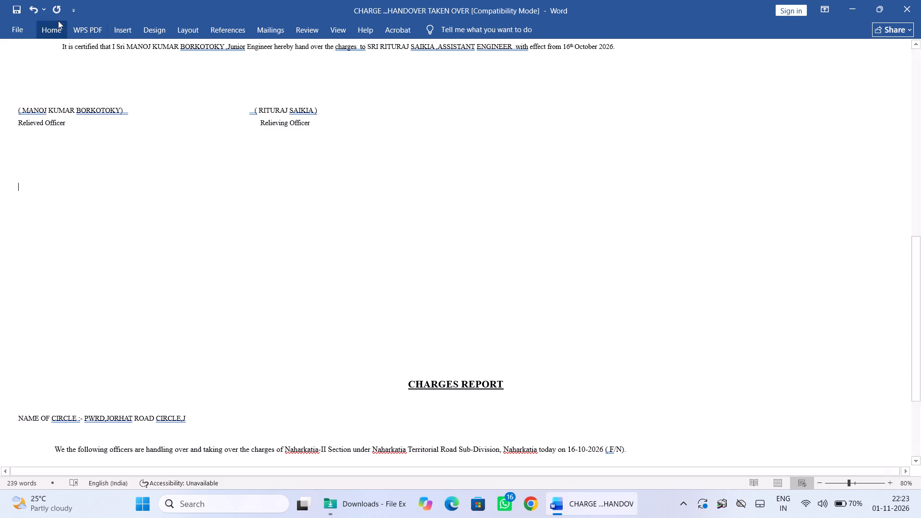
Check the signature wrapping in the print preview and delete 15 spaces before the relieving officer's bracketed name in the charge certificate.
{"action": "left_click", "coordinate": [23, 26]}
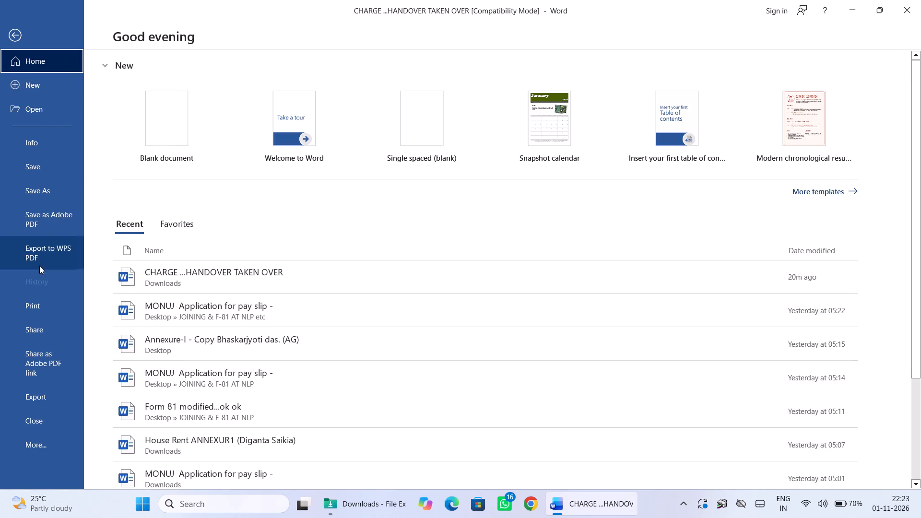
{"action": "left_click", "coordinate": [35, 305]}
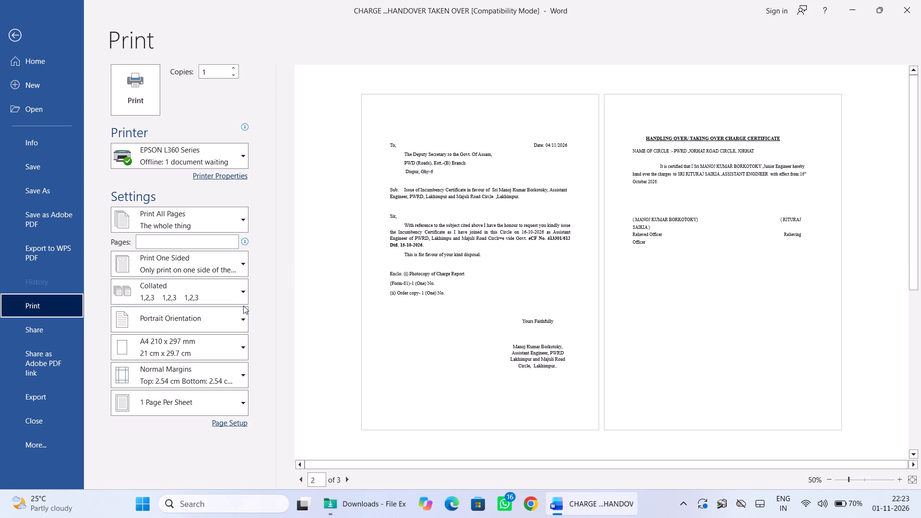
{"action": "left_click", "coordinate": [10, 35]}
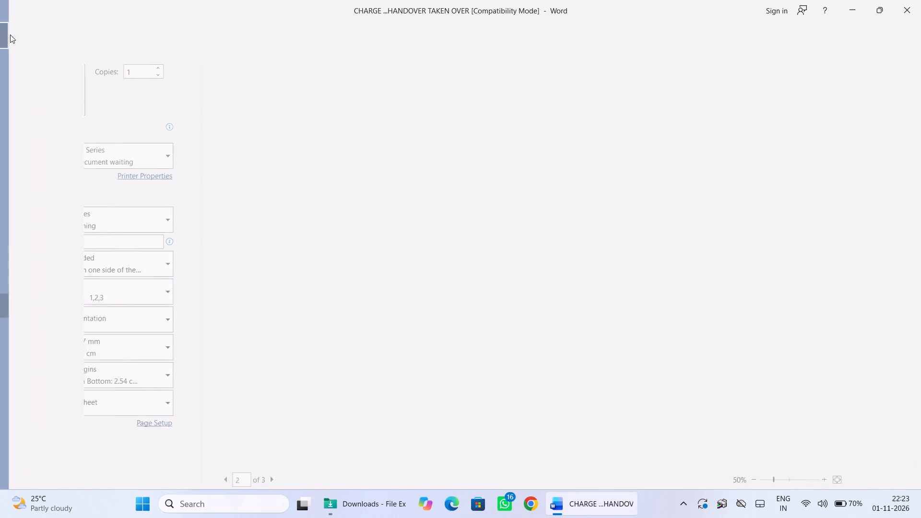
{"action": "left_click", "coordinate": [246, 107]}
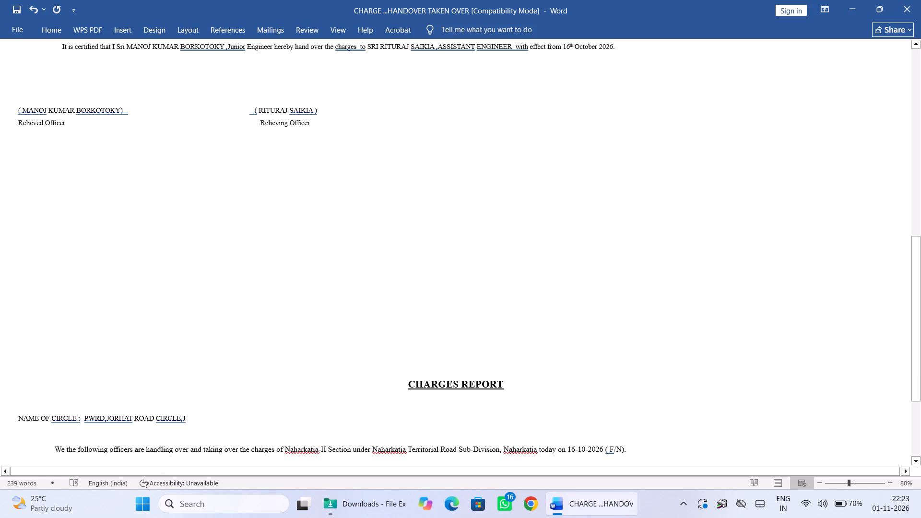
{"action": "key", "text": "BackSpace"}
{"action": "key", "text": "BackSpace"}
{"action": "key", "text": "BackSpace"}
{"action": "key", "text": "BackSpace"}
{"action": "key", "text": "BackSpace"}
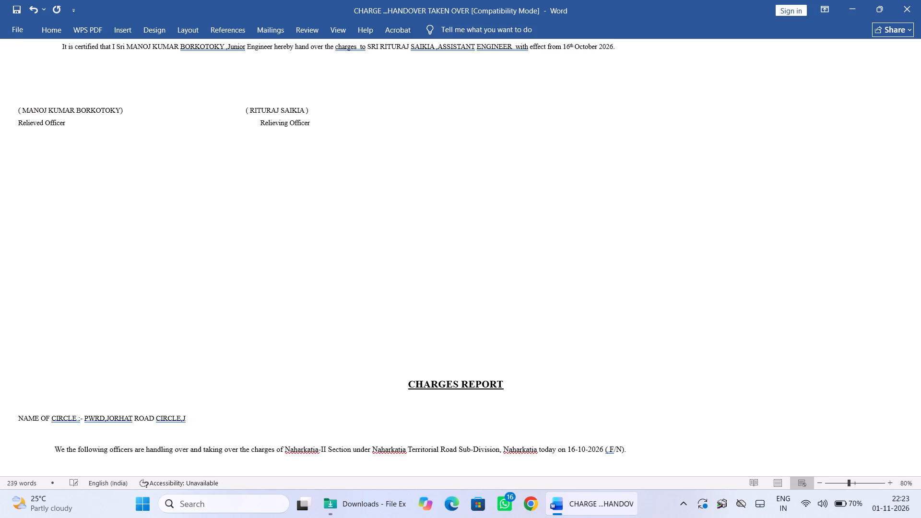
{"action": "key", "text": "BackSpace"}
{"action": "key", "text": "BackSpace"}
{"action": "key", "text": "BackSpace"}
{"action": "key", "text": "BackSpace"}
{"action": "key", "text": "BackSpace"}
{"action": "key", "text": "BackSpace"}
{"action": "key", "text": "BackSpace"}
{"action": "key", "text": "BackSpace"}
{"action": "key", "text": "BackSpace"}
{"action": "key", "text": "BackSpace"}
Delete 16 spaces from the gap before the "Relieving Officer" label so it sits beneath the relieving officer's name.
{"action": "left_click", "coordinate": [250, 123]}
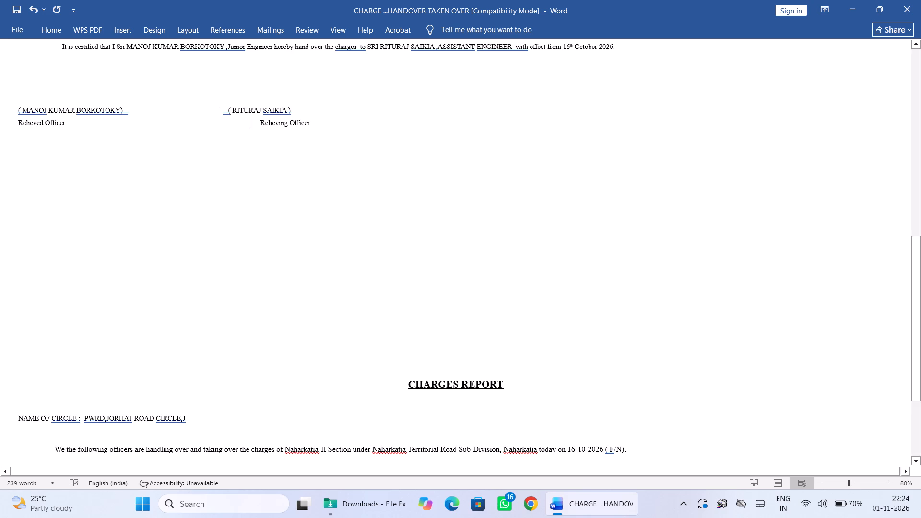
{"action": "key", "text": "BackSpace"}
{"action": "key", "text": "BackSpace"}
{"action": "key", "text": "BackSpace"}
{"action": "key", "text": "BackSpace"}
{"action": "key", "text": "BackSpace"}
{"action": "key", "text": "BackSpace"}
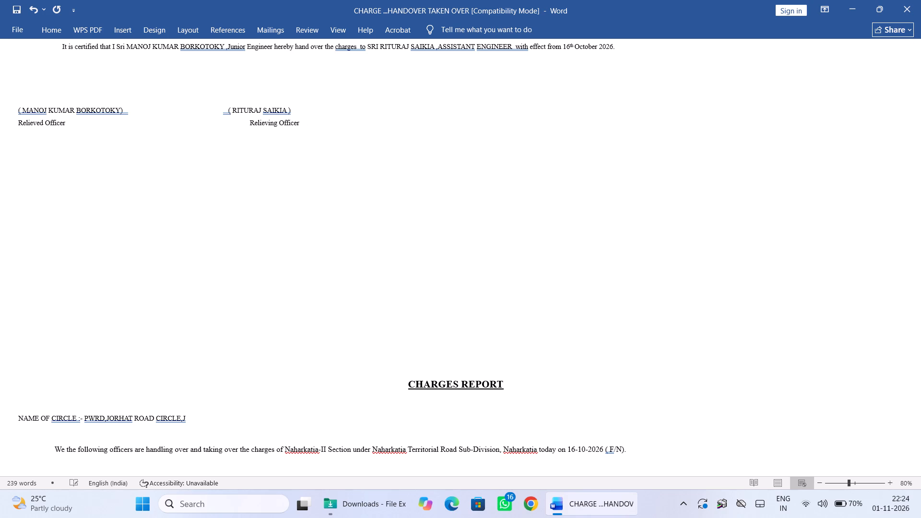
{"action": "key", "text": "BackSpace"}
{"action": "key", "text": "BackSpace"}
{"action": "key", "text": "BackSpace"}
{"action": "key", "text": "BackSpace"}
{"action": "key", "text": "BackSpace"}
{"action": "key", "text": "BackSpace"}
{"action": "key", "text": "BackSpace"}
{"action": "key", "text": "BackSpace"}
{"action": "key", "text": "BackSpace"}
{"action": "key", "text": "BackSpace"}
{"action": "left_click", "coordinate": [471, 231]}
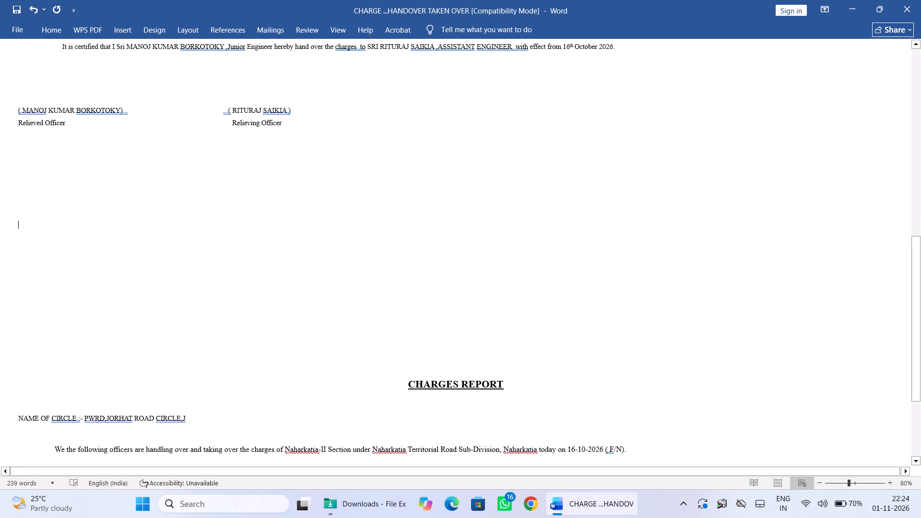
Check the print preview and insert five blank lines after the "Relieving Officer" label to push the CHARGES REPORT heading to the next page.
{"action": "left_click", "coordinate": [21, 29]}
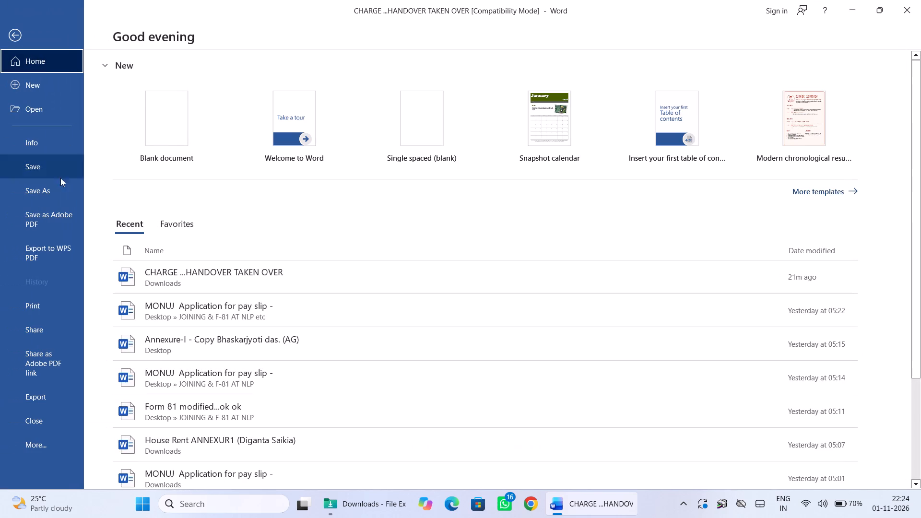
{"action": "left_click", "coordinate": [43, 306]}
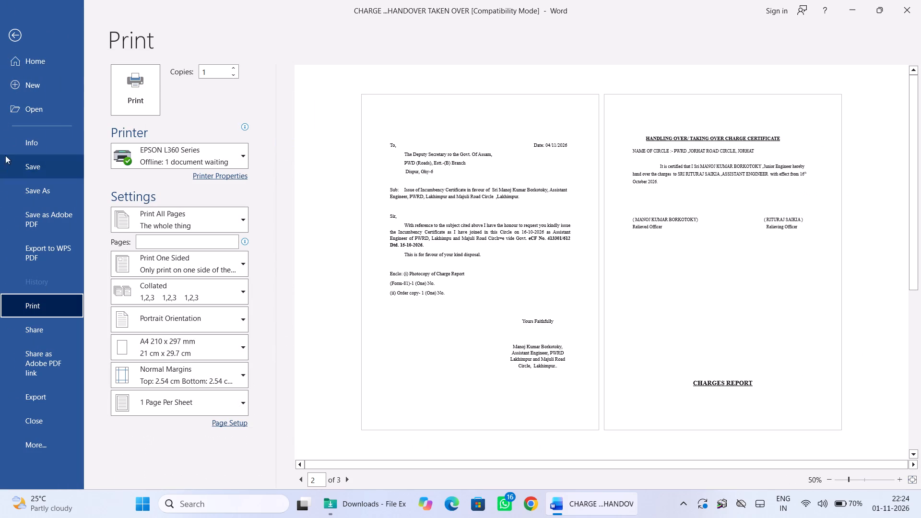
{"action": "left_click", "coordinate": [16, 39]}
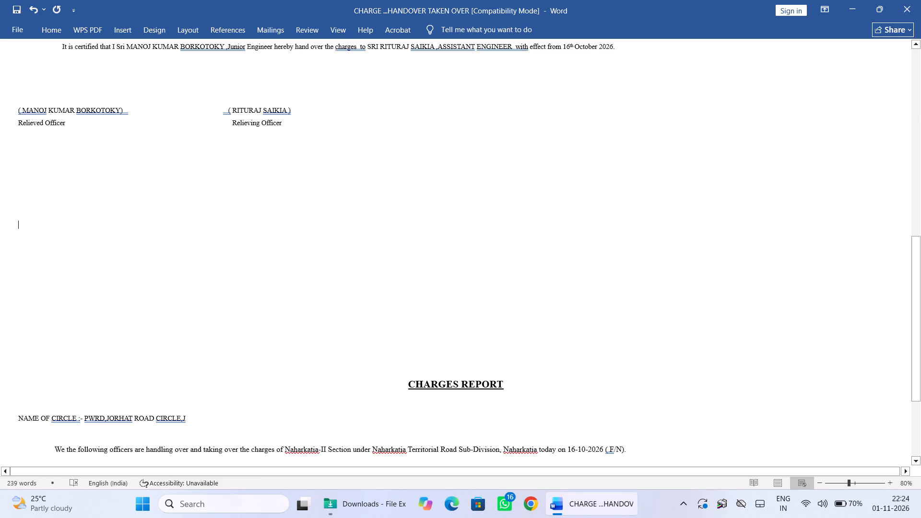
{"action": "left_click", "coordinate": [302, 253]}
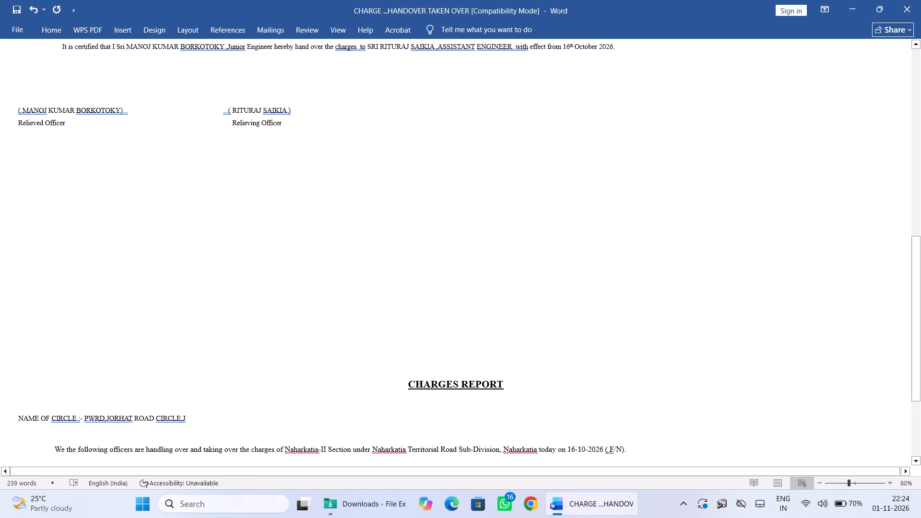
{"action": "left_click", "coordinate": [339, 245]}
{"action": "left_click", "coordinate": [300, 128]}
{"action": "key", "text": "Return"}
{"action": "key", "text": "Return"}
{"action": "key", "text": "Return"}
{"action": "key", "text": "Return"}
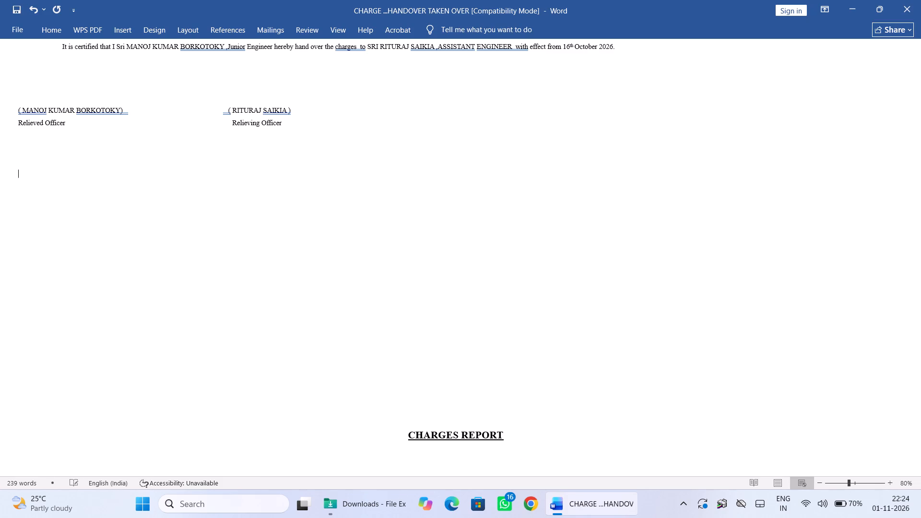
{"action": "key", "text": "Return"}
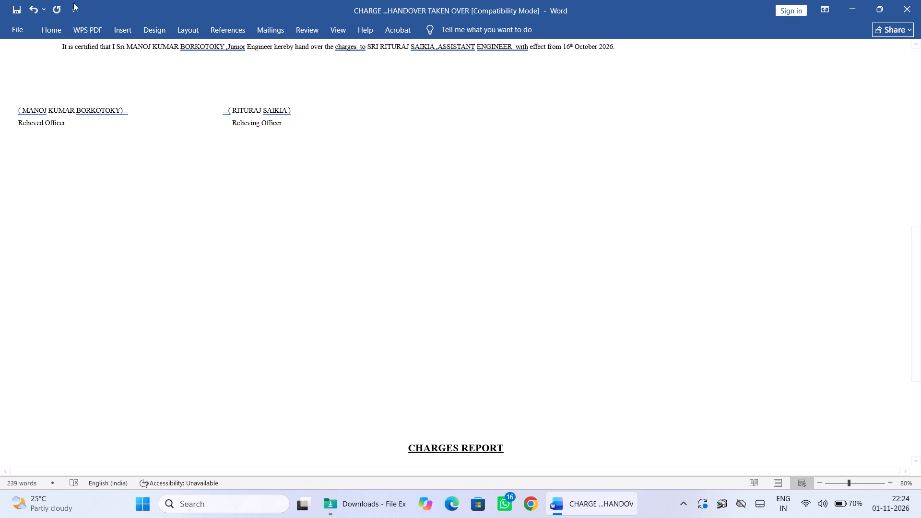
Check the certificate and charges report pages in the print preview and save the document.
{"action": "left_click", "coordinate": [19, 26]}
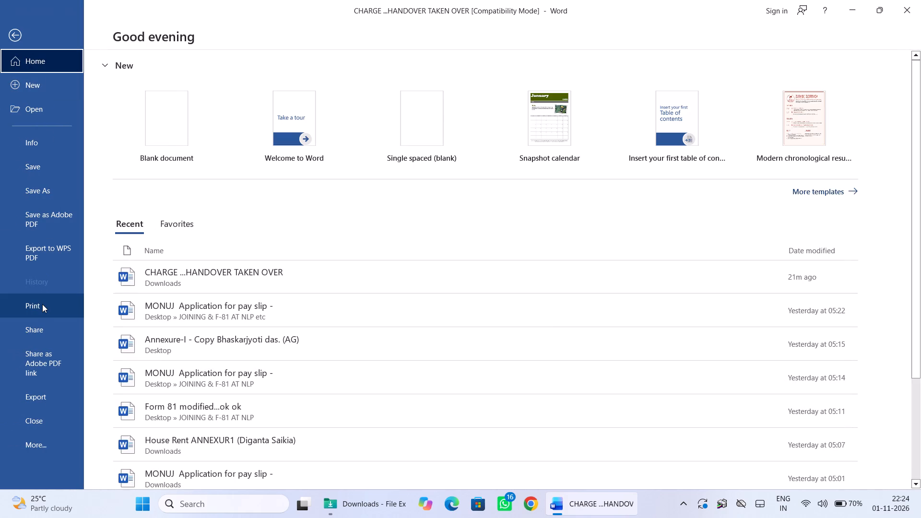
{"action": "left_click", "coordinate": [42, 306]}
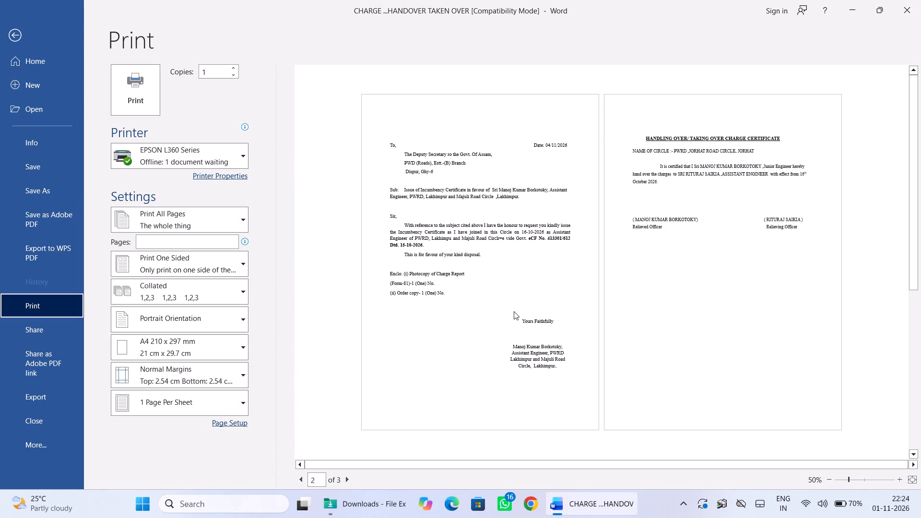
{"action": "scroll", "coordinate": [561, 308], "scroll_direction": "down", "scroll_amount": 2}
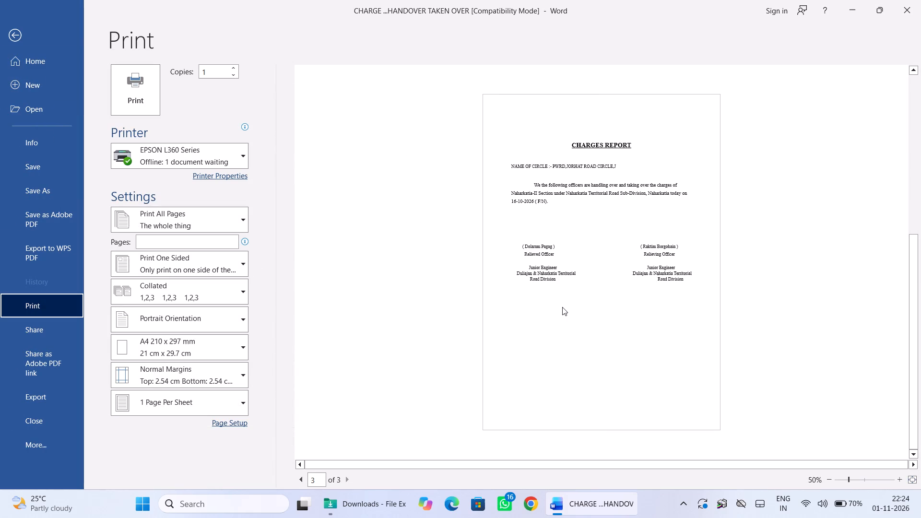
{"action": "left_click", "coordinate": [12, 33]}
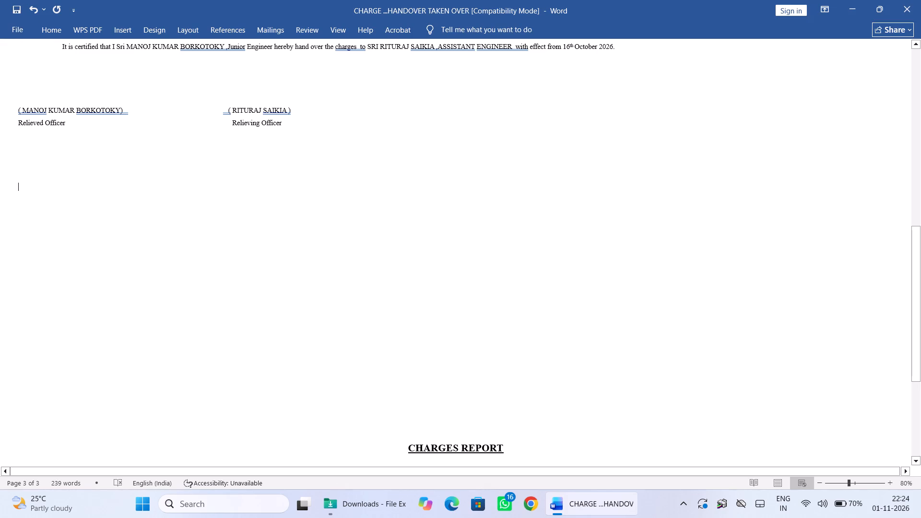
{"action": "left_click", "coordinate": [15, 10]}
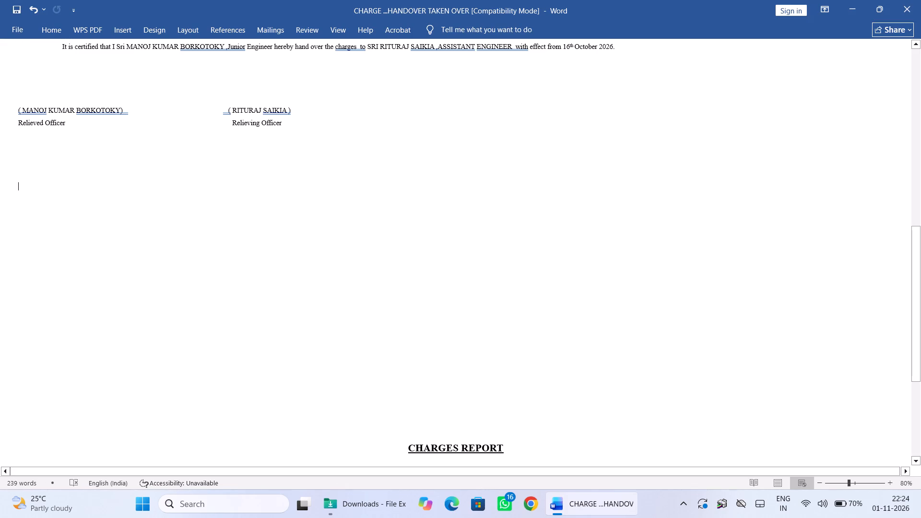
Review the charges report's wording and signature blocks against the handing over/taking over charge certificate above it.
{"action": "scroll", "coordinate": [199, 222], "scroll_direction": "down", "scroll_amount": 5}
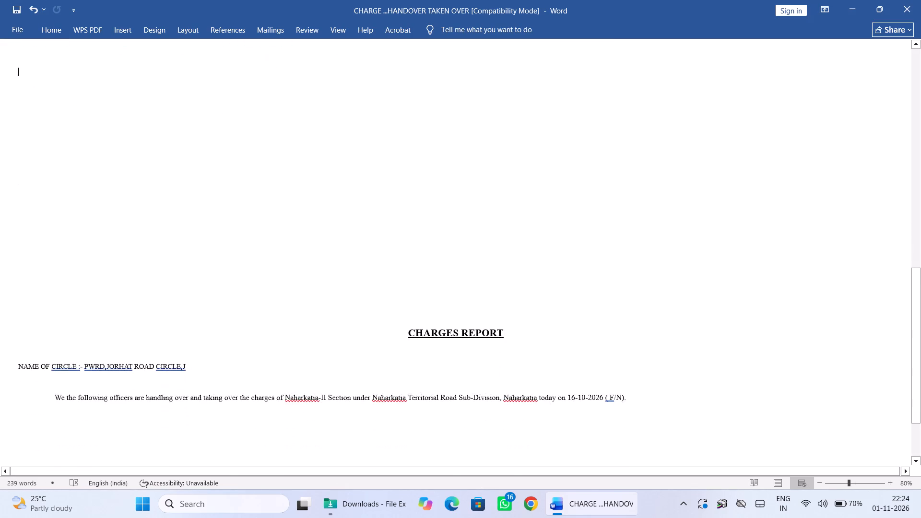
{"action": "scroll", "coordinate": [199, 222], "scroll_direction": "down", "scroll_amount": 1}
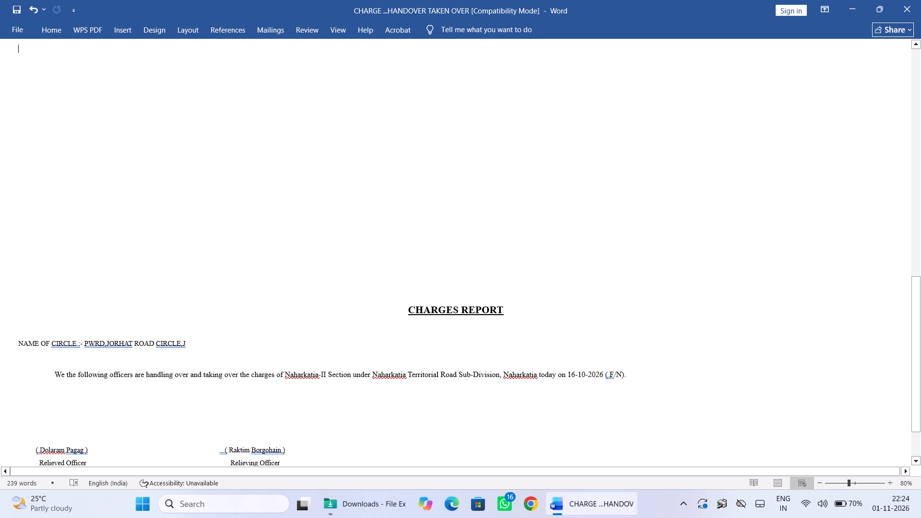
{"action": "left_click", "coordinate": [614, 375]}
{"action": "scroll", "coordinate": [366, 369], "scroll_direction": "down", "scroll_amount": 3}
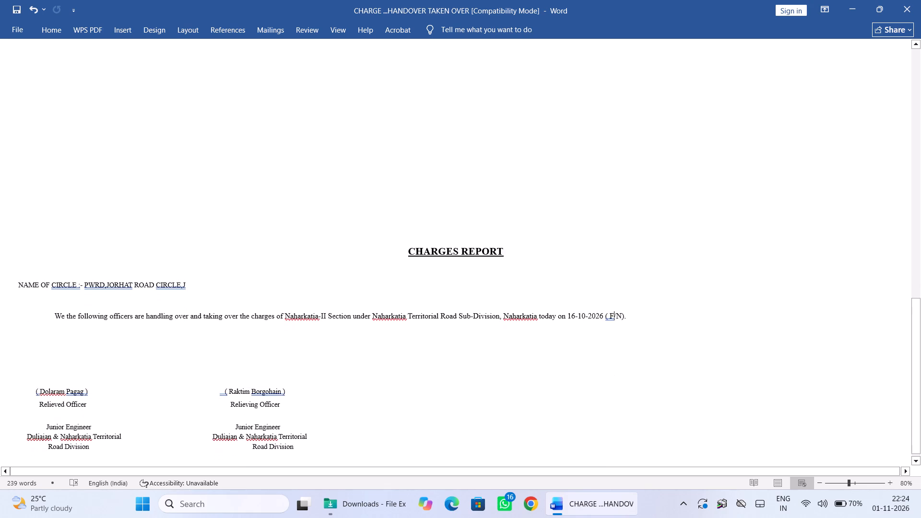
{"action": "scroll", "coordinate": [366, 369], "scroll_direction": "down", "scroll_amount": 3}
{"action": "scroll", "coordinate": [366, 369], "scroll_direction": "up", "scroll_amount": 3}
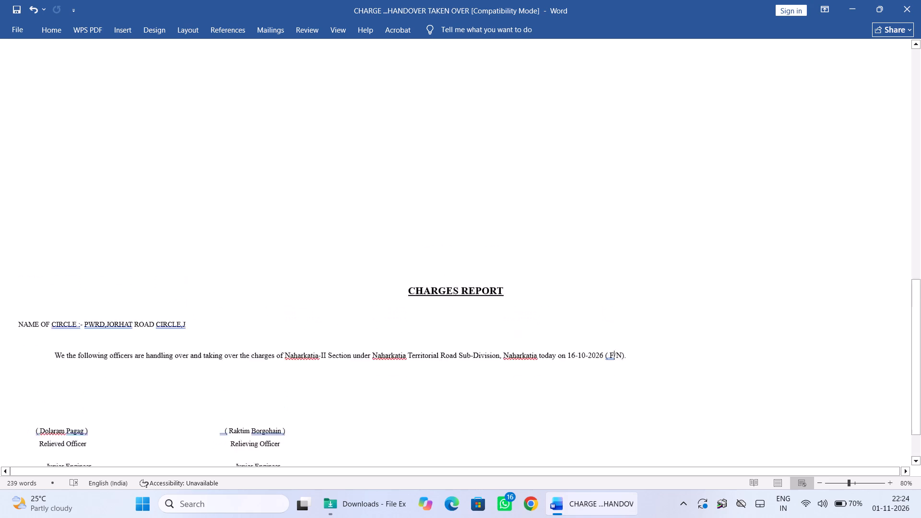
{"action": "scroll", "coordinate": [366, 369], "scroll_direction": "up", "scroll_amount": 13}
{"action": "scroll", "coordinate": [368, 366], "scroll_direction": "down", "scroll_amount": 3}
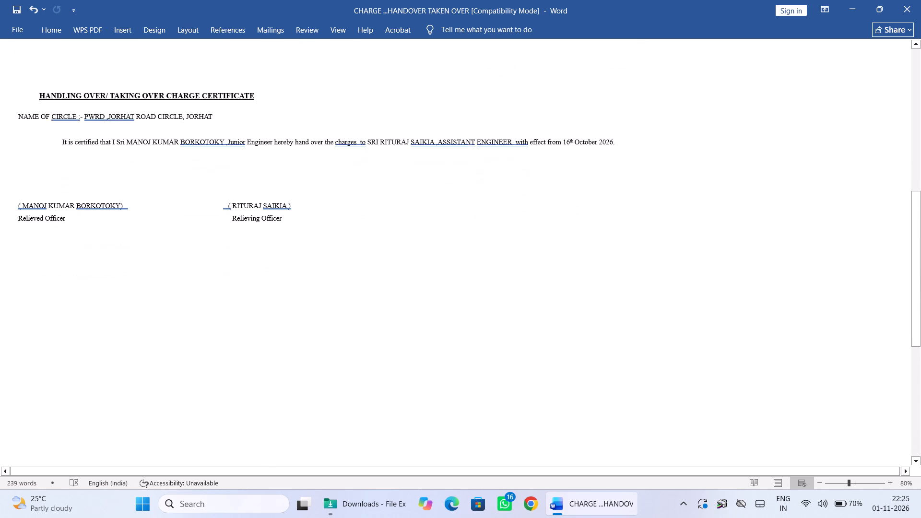
{"action": "scroll", "coordinate": [368, 366], "scroll_direction": "down", "scroll_amount": 12}
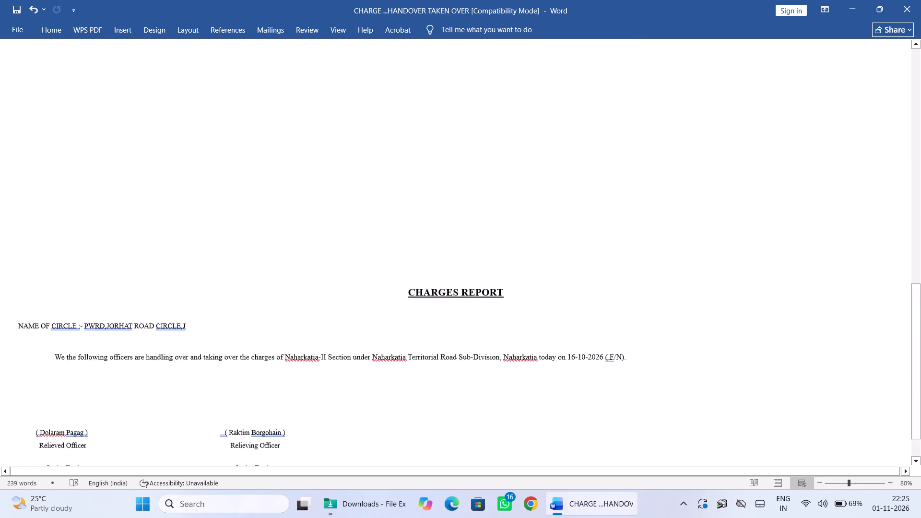
{"action": "scroll", "coordinate": [368, 366], "scroll_direction": "down", "scroll_amount": 4}
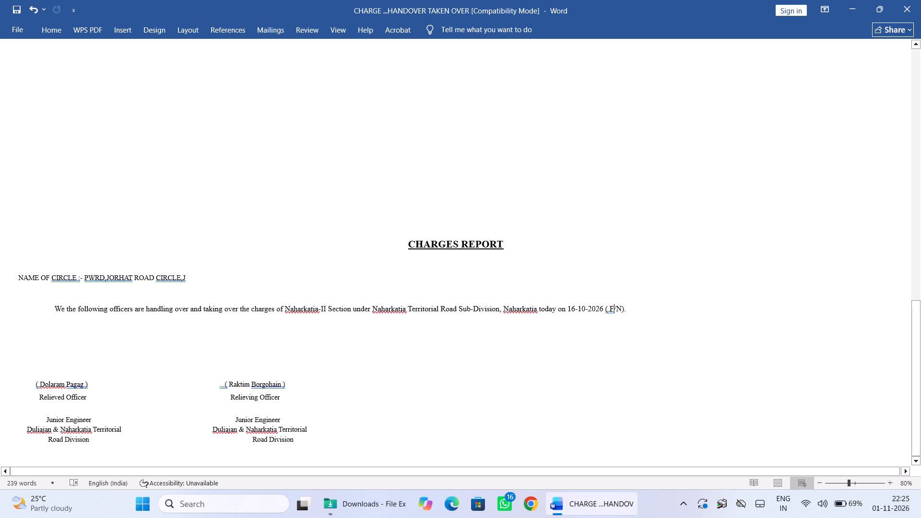
Delete "of Naharkatia-II Section under Naharkatia Territorial Road Sub-Division, Naharkatia" from the charges report sentence so it reads "the charges today on".
{"action": "left_click_drag", "start_coordinate": [537, 309], "coordinate": [435, 306]}
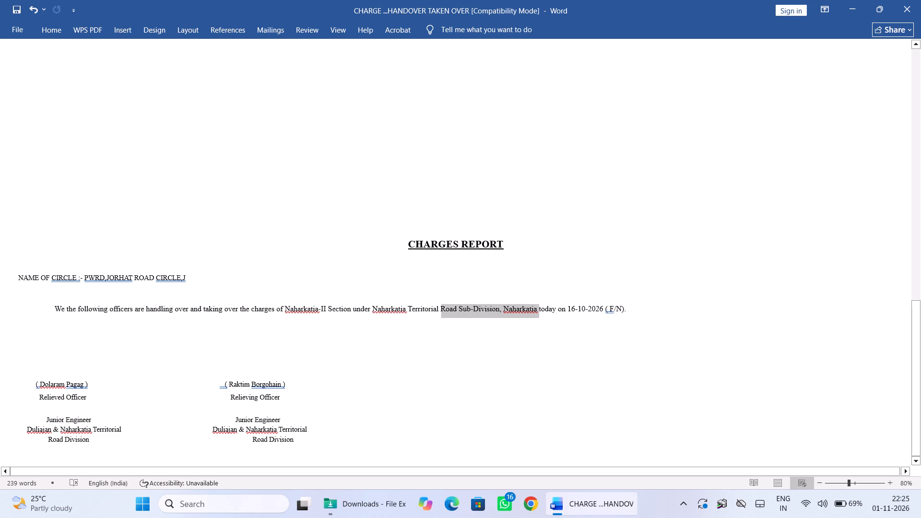
{"action": "left_click_drag", "start_coordinate": [435, 306], "coordinate": [309, 308]}
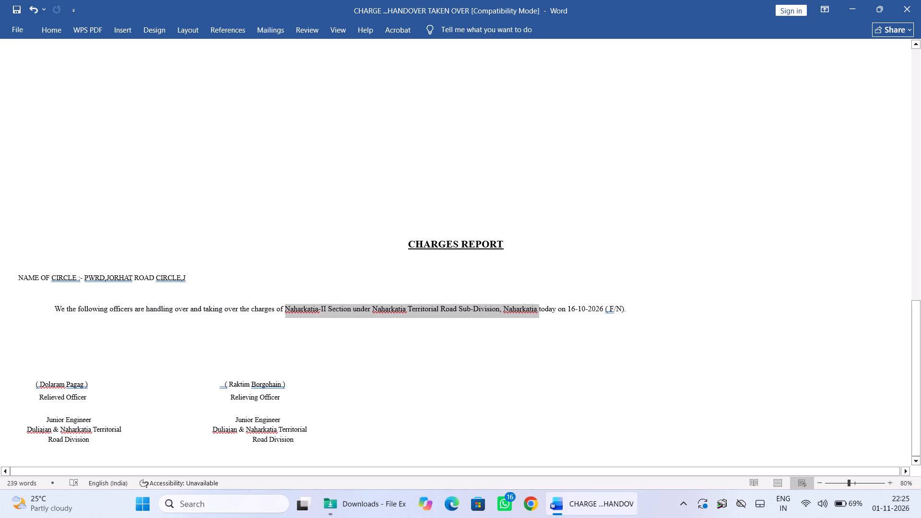
{"action": "left_click_drag", "start_coordinate": [309, 308], "coordinate": [306, 308]}
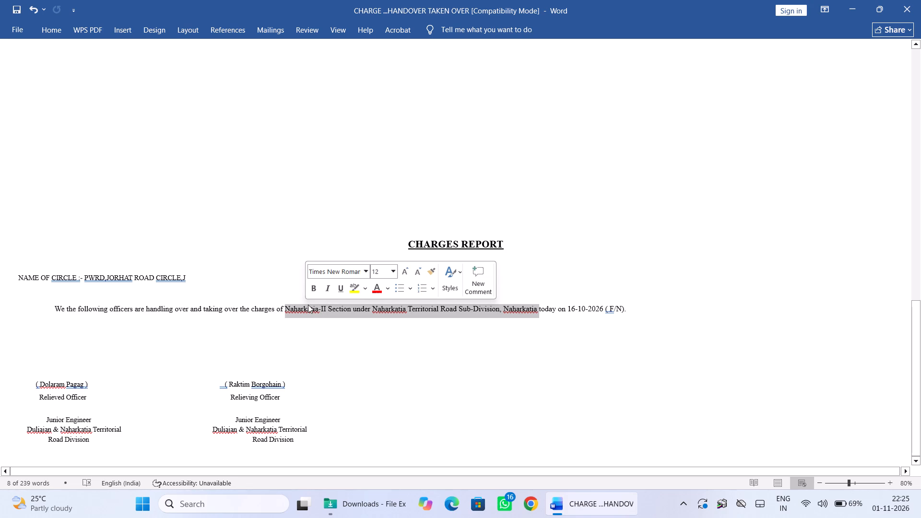
{"action": "key", "text": "BackSpace"}
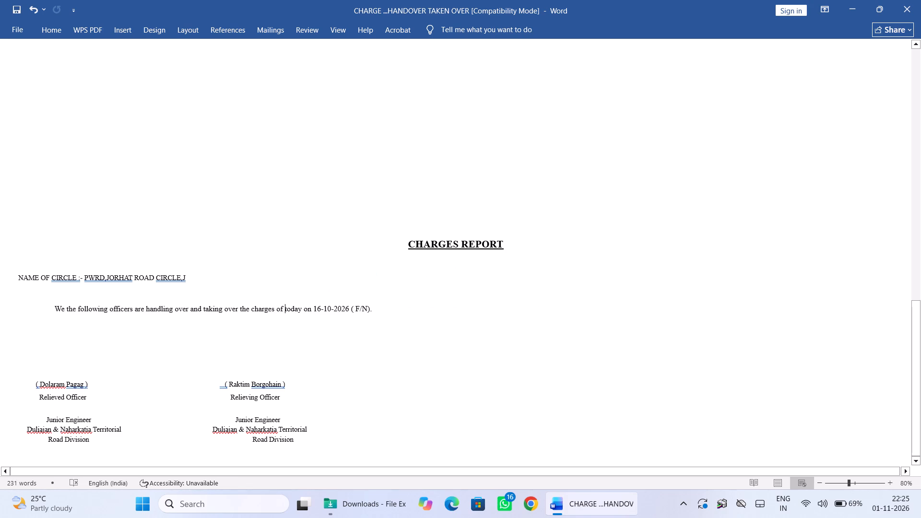
{"action": "key", "text": "BackSpace"}
{"action": "key", "text": "BackSpace"}
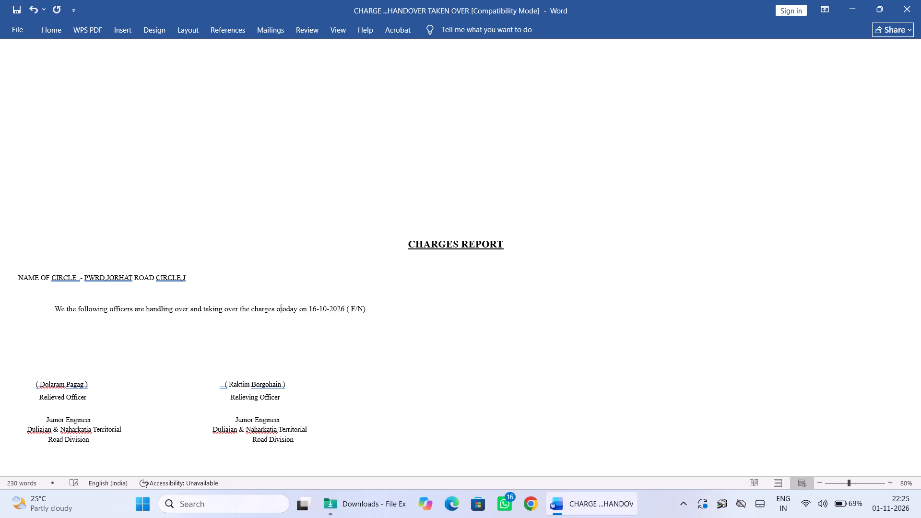
{"action": "key", "text": "BackSpace"}
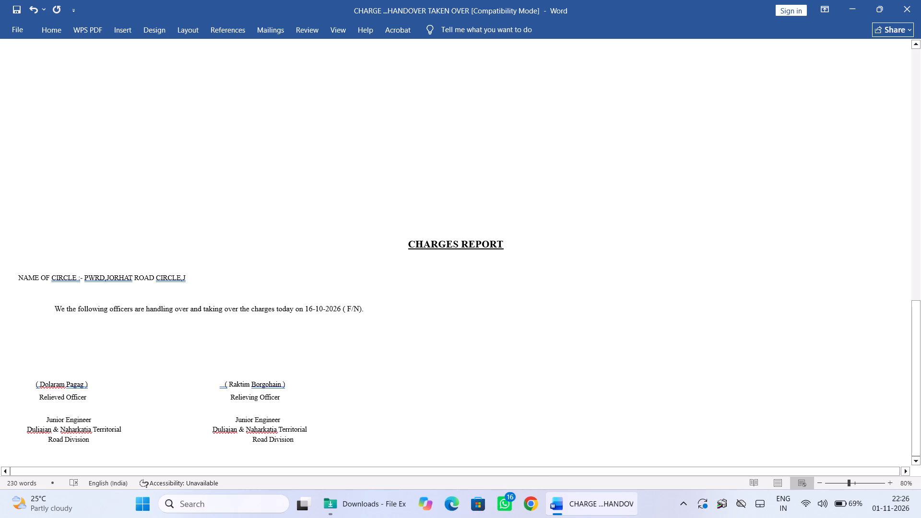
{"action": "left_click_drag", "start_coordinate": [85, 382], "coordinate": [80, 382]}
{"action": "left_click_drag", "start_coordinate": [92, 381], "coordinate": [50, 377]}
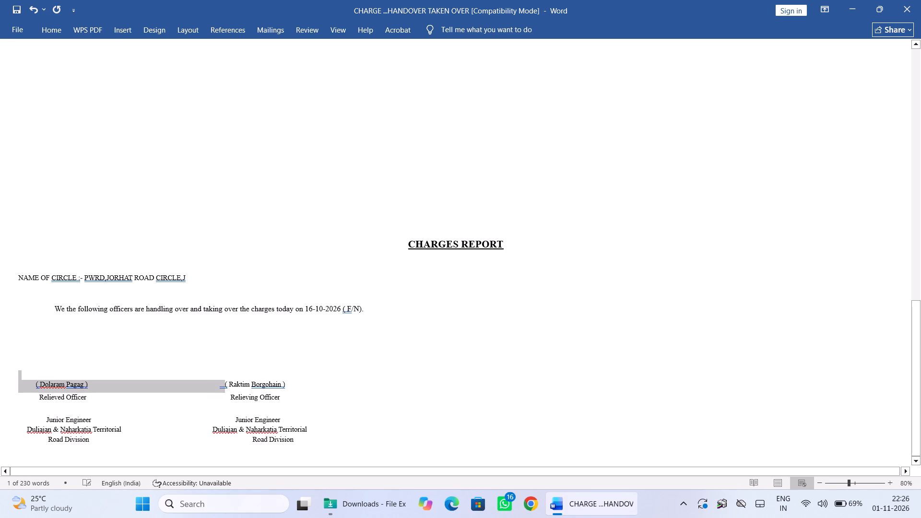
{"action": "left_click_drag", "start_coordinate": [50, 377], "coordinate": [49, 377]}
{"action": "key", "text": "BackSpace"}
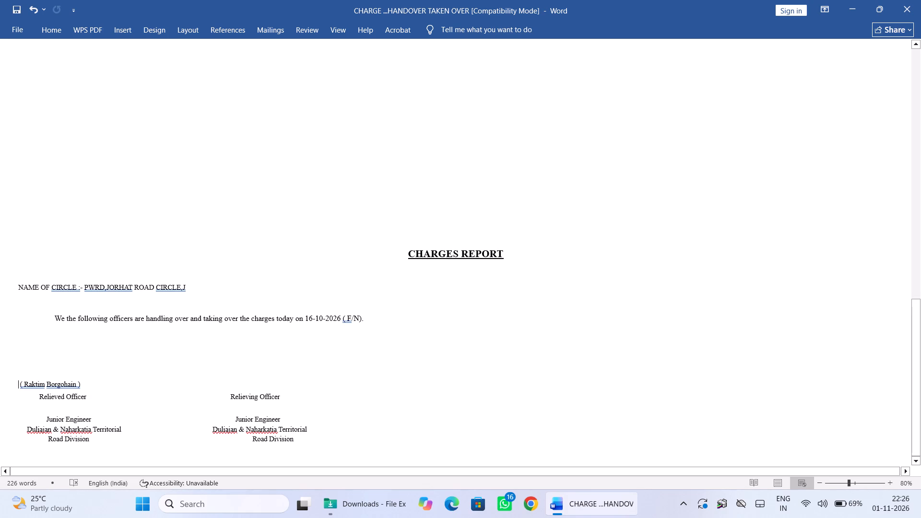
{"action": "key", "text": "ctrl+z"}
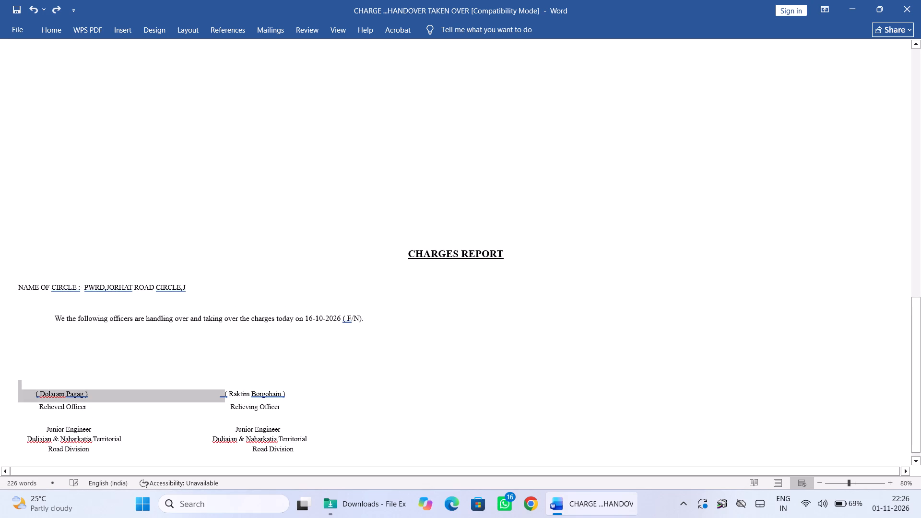
Replace the relieved officer's name in the charges report's signature block with the relieved officer named in the certificate, in capitals.
{"action": "left_click", "coordinate": [84, 391]}
{"action": "left_click_drag", "start_coordinate": [85, 393], "coordinate": [79, 394]}
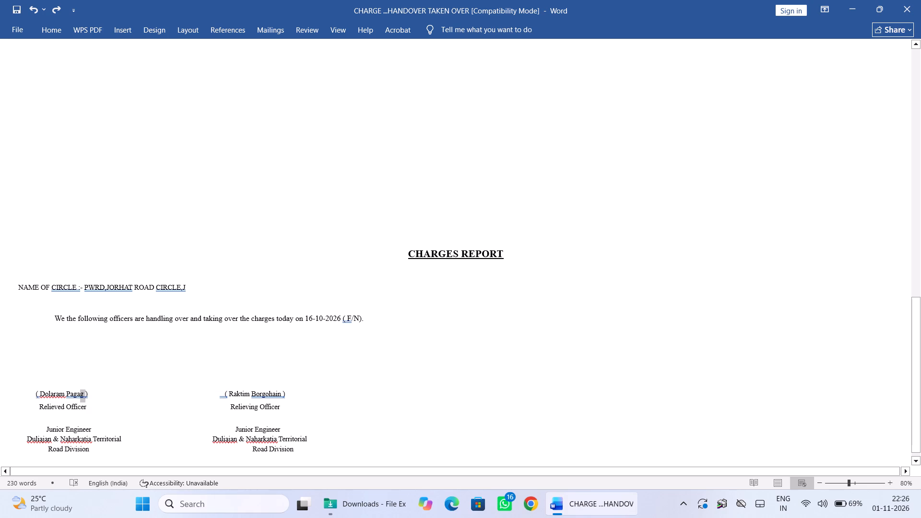
{"action": "left_click_drag", "start_coordinate": [79, 394], "coordinate": [51, 393]}
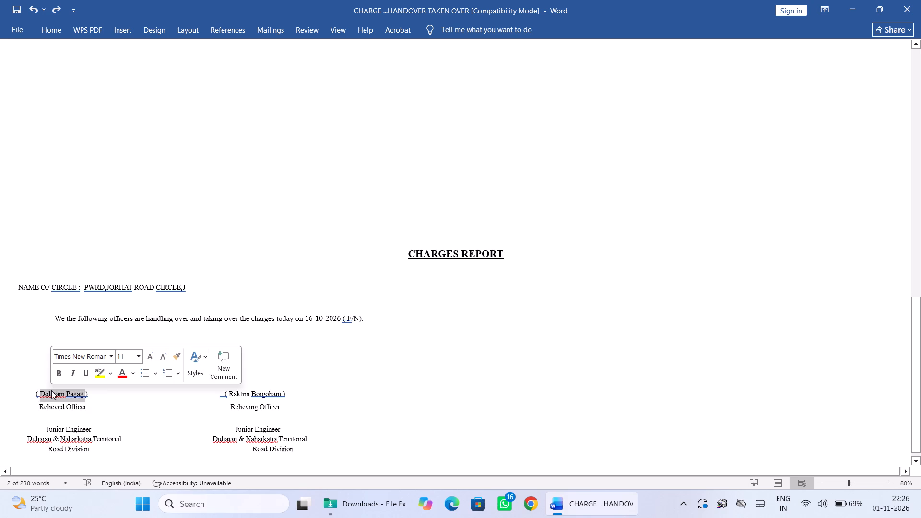
{"action": "key", "text": "BackSpace"}
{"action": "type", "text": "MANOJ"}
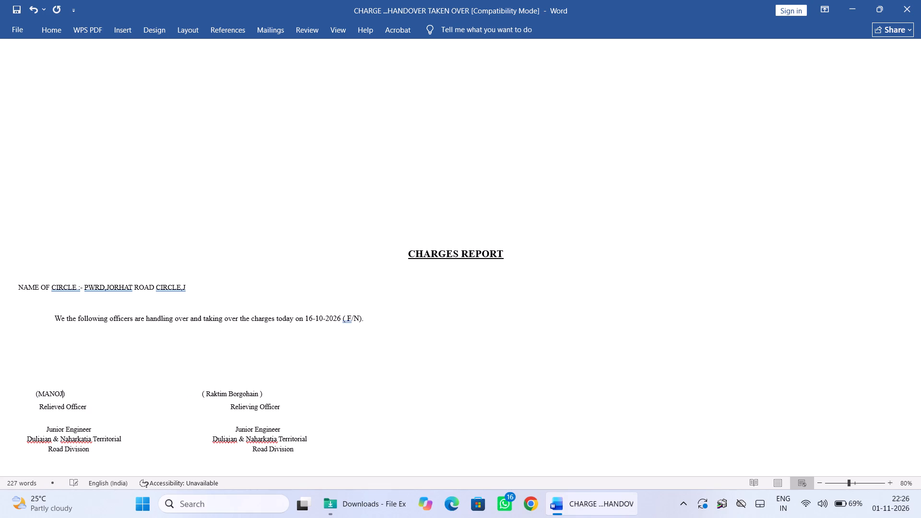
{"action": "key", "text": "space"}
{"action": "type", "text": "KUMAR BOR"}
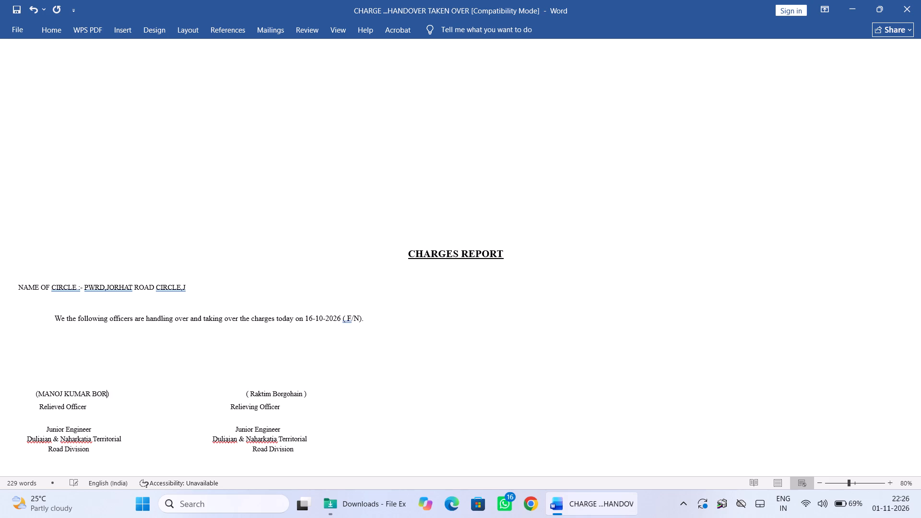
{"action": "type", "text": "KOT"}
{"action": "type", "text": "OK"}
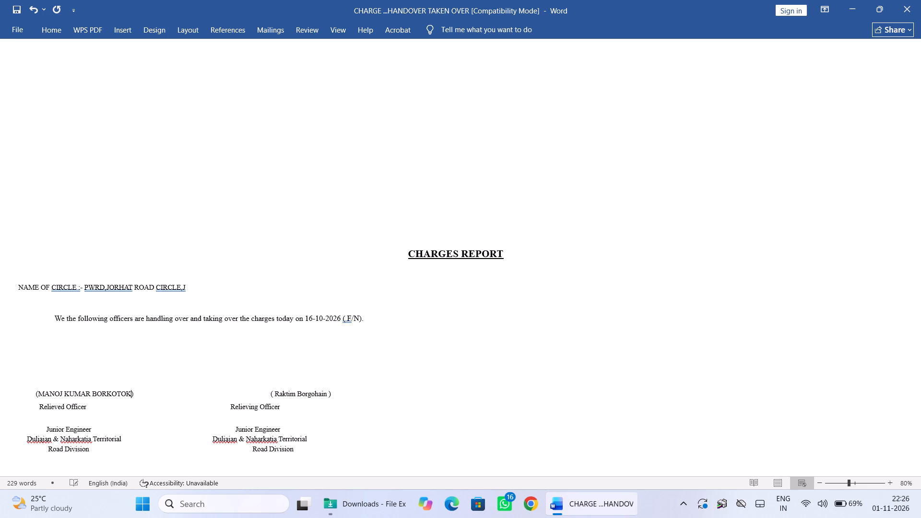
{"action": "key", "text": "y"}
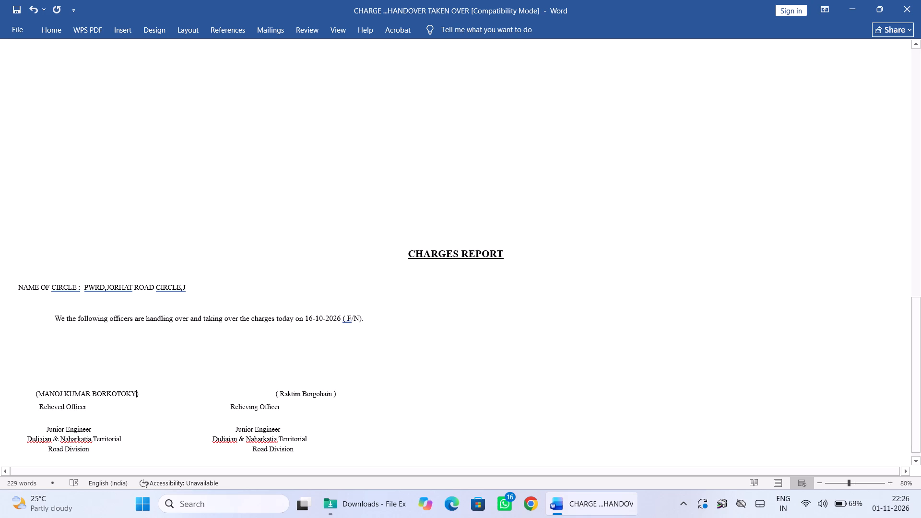
Replace the relieving officer's name in the charges report's signature block with the relieving officer named in the certificate, in capitals.
{"action": "scroll", "coordinate": [245, 401], "scroll_direction": "up", "scroll_amount": 12}
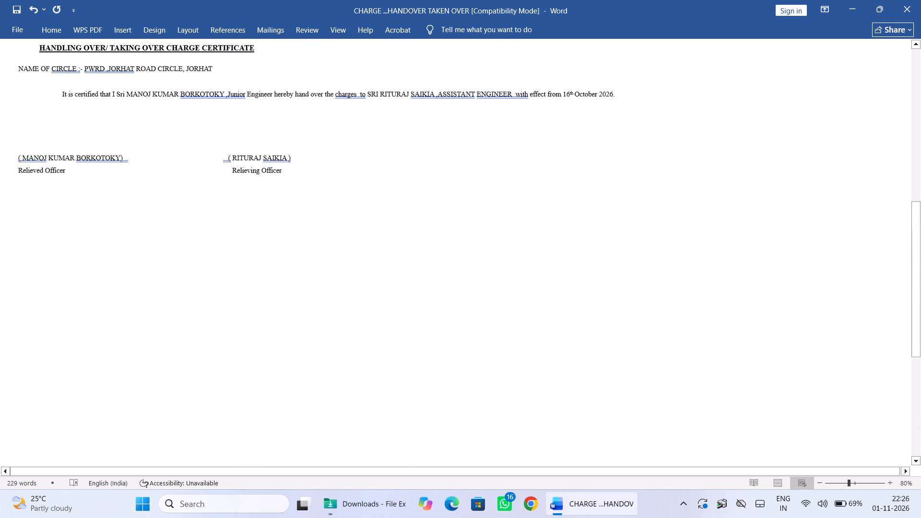
{"action": "scroll", "coordinate": [244, 400], "scroll_direction": "down", "scroll_amount": 13}
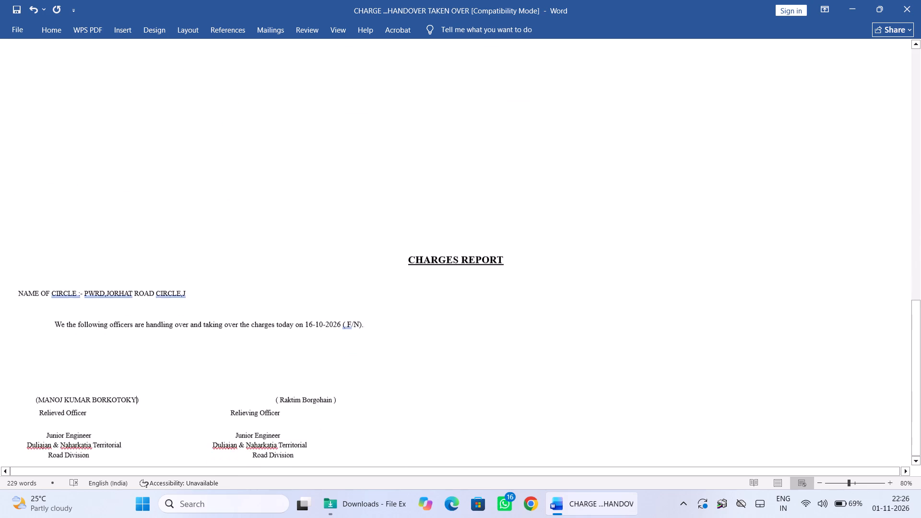
{"action": "scroll", "coordinate": [242, 399], "scroll_direction": "down", "scroll_amount": 3}
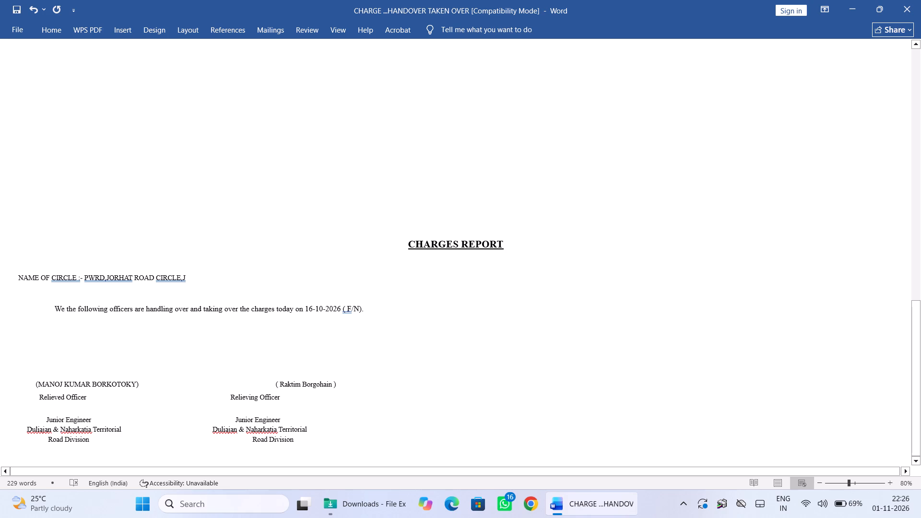
{"action": "left_click", "coordinate": [332, 383]}
{"action": "key", "text": "BackSpace"}
{"action": "key", "text": "BackSpace"}
{"action": "key", "text": "BackSpace"}
{"action": "key", "text": "BackSpace"}
{"action": "key", "text": "BackSpace"}
{"action": "key", "text": "BackSpace"}
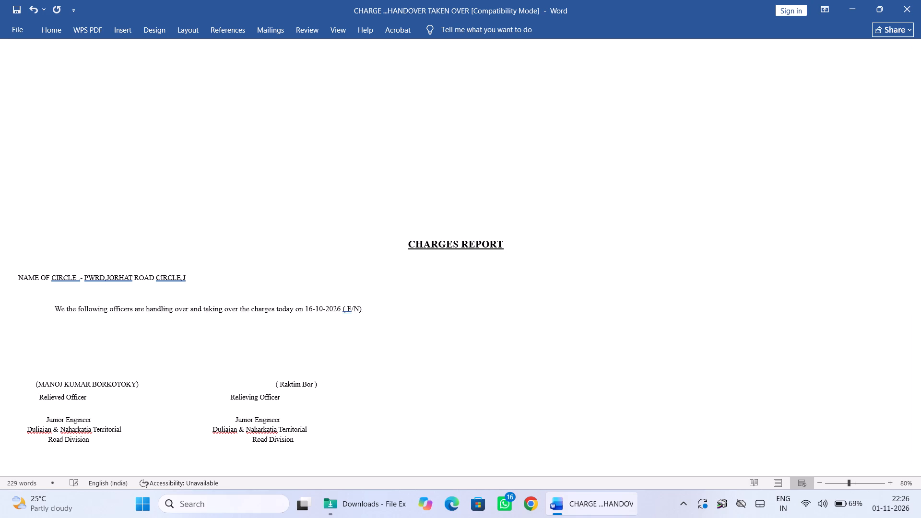
{"action": "key", "text": "BackSpace"}
{"action": "key", "text": "BackSpace"}
{"action": "key", "text": "BackSpace"}
{"action": "key", "text": "BackSpace"}
{"action": "key", "text": "BackSpace"}
{"action": "key", "text": "BackSpace"}
{"action": "key", "text": "BackSpace"}
{"action": "key", "text": "BackSpace"}
{"action": "key", "text": "BackSpace"}
{"action": "key", "text": "BackSpace"}
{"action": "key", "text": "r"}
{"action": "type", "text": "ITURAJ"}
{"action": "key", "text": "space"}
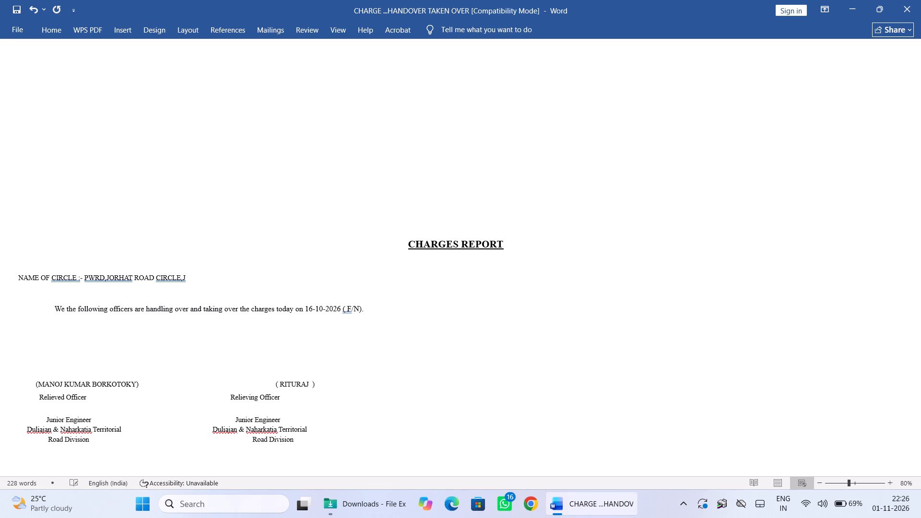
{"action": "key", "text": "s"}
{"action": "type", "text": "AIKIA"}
Delete 19 spaces from the gap before the relieving officer's name so it sits above the "Relieving Officer" label.
{"action": "left_click", "coordinate": [462, 398]}
{"action": "left_click", "coordinate": [260, 385]}
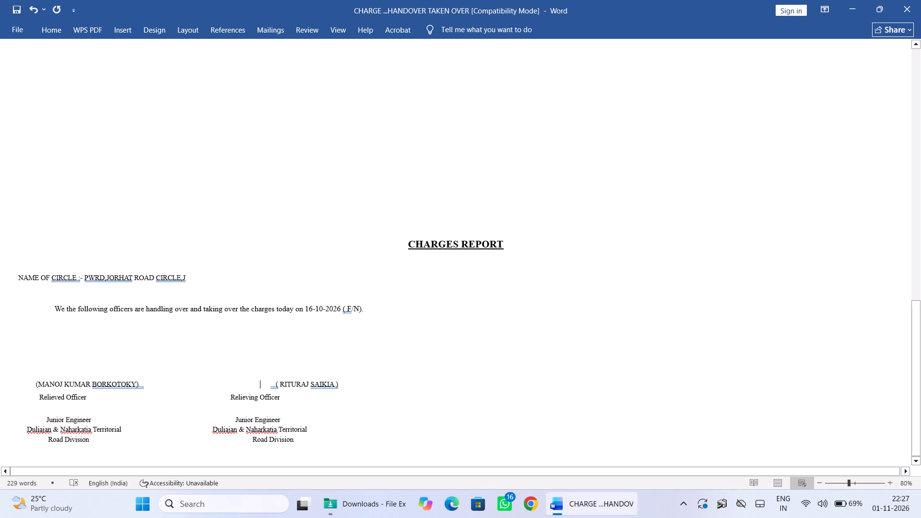
{"action": "key", "text": "BackSpace"}
{"action": "key", "text": "BackSpace"}
{"action": "key", "text": "BackSpace"}
{"action": "key", "text": "BackSpace"}
{"action": "key", "text": "BackSpace"}
{"action": "key", "text": "BackSpace"}
{"action": "key", "text": "BackSpace"}
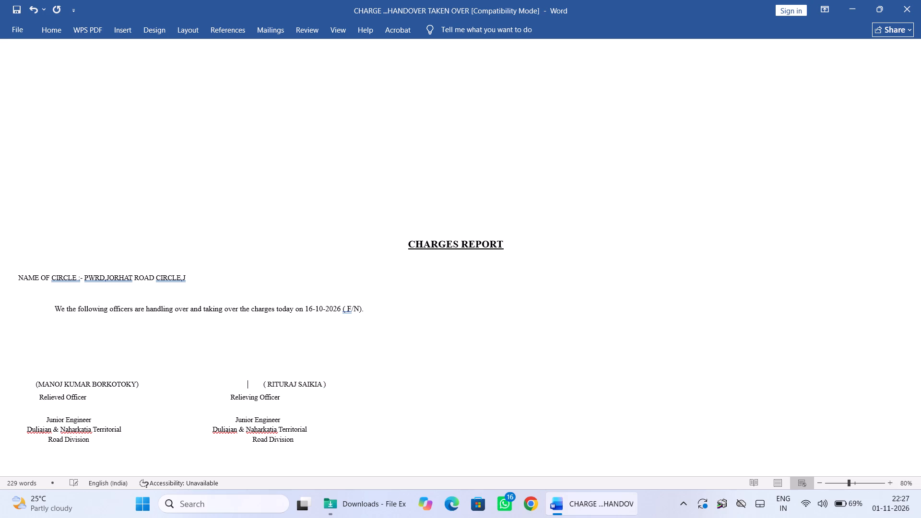
{"action": "key", "text": "BackSpace"}
{"action": "key", "text": "BackSpace"}
{"action": "key", "text": "BackSpace"}
{"action": "key", "text": "BackSpace"}
{"action": "key", "text": "BackSpace"}
{"action": "key", "text": "BackSpace"}
{"action": "key", "text": "BackSpace"}
{"action": "key", "text": "BackSpace"}
{"action": "key", "text": "BackSpace"}
{"action": "key", "text": "BackSpace"}
{"action": "key", "text": "BackSpace"}
{"action": "key", "text": "BackSpace"}
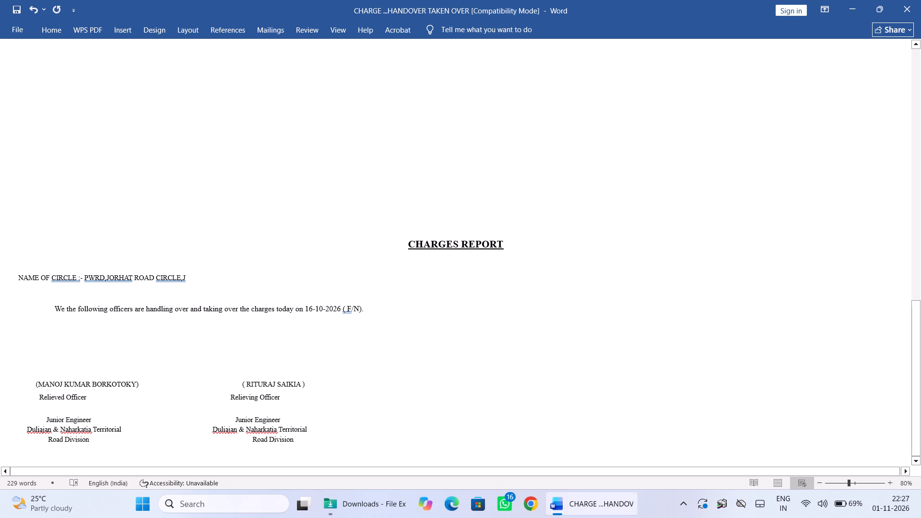
Delete "Road Division" from the relieved officer's designation block in the charges report.
{"action": "left_click_drag", "start_coordinate": [27, 428], "coordinate": [84, 444]}
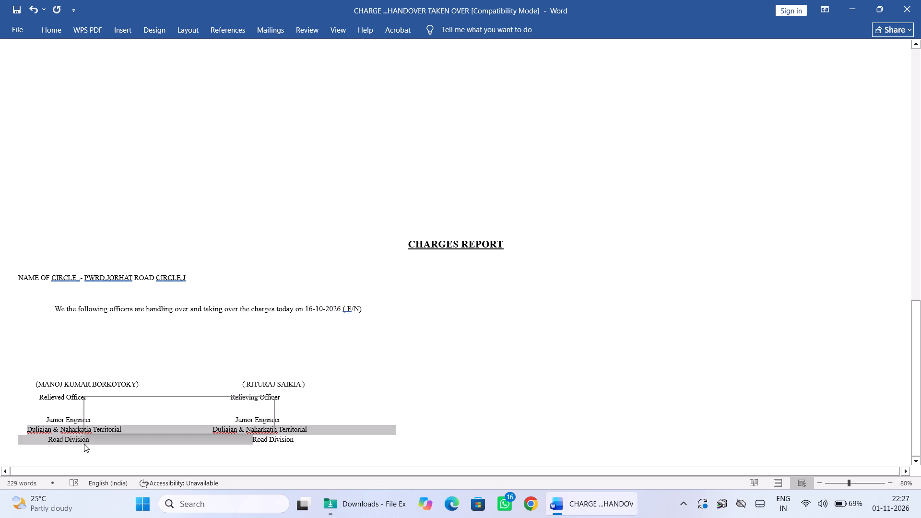
{"action": "left_click", "coordinate": [85, 443]}
{"action": "left_click", "coordinate": [91, 440]}
{"action": "key", "text": "BackSpace"}
{"action": "key", "text": "BackSpace"}
{"action": "key", "text": "BackSpace"}
{"action": "key", "text": "BackSpace"}
{"action": "key", "text": "BackSpace"}
{"action": "key", "text": "BackSpace"}
{"action": "key", "text": "BackSpace"}
{"action": "key", "text": "BackSpace"}
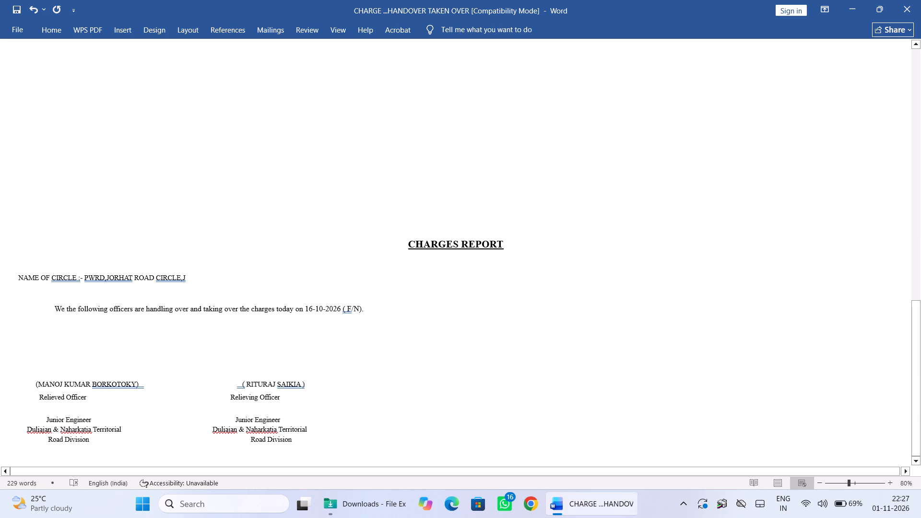
{"action": "key", "text": "BackSpace"}
{"action": "key", "text": "BackSpace"}
{"action": "key", "text": "BackSpace"}
{"action": "key", "text": "BackSpace"}
{"action": "key", "text": "BackSpace"}
{"action": "key", "text": "BackSpace"}
{"action": "key", "text": "BackSpace"}
{"action": "key", "text": "BackSpace"}
{"action": "key", "text": "BackSpace"}
{"action": "key", "text": "BackSpace"}
{"action": "key", "text": "BackSpace"}
{"action": "key", "text": "BackSpace"}
{"action": "key", "text": "BackSpace"}
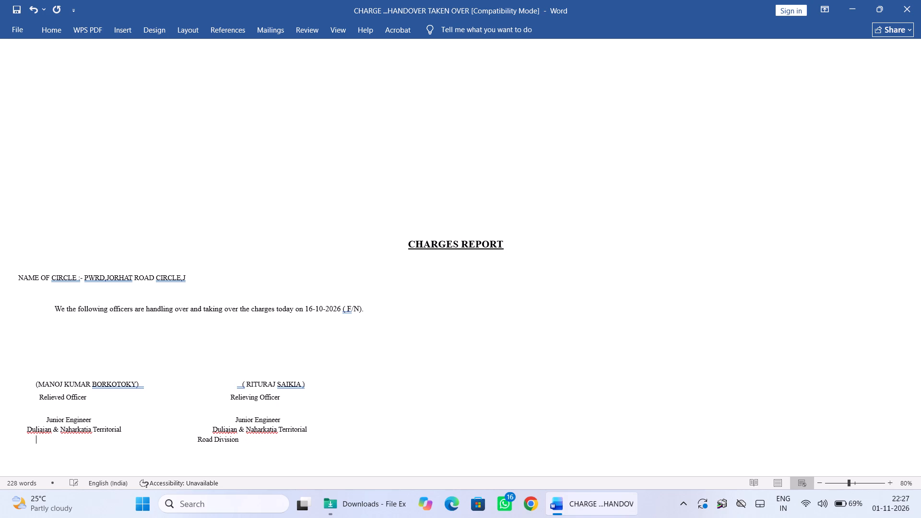
Delete "Duliajan & Naharkatia Territorial" from the relieved officer's designation block in the charges report.
{"action": "left_click", "coordinate": [122, 428]}
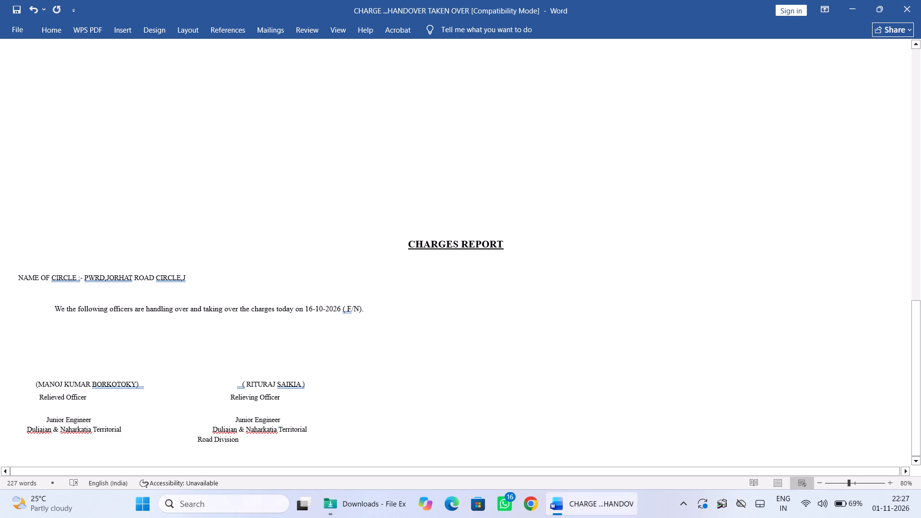
{"action": "key", "text": "BackSpace"}
{"action": "key", "text": "BackSpace"}
{"action": "key", "text": "BackSpace"}
{"action": "key", "text": "BackSpace"}
{"action": "key", "text": "BackSpace"}
{"action": "key", "text": "BackSpace"}
{"action": "key", "text": "BackSpace"}
{"action": "key", "text": "BackSpace"}
{"action": "key", "text": "BackSpace"}
{"action": "key", "text": "BackSpace"}
{"action": "key", "text": "BackSpace"}
{"action": "key", "text": "BackSpace"}
{"action": "key", "text": "BackSpace"}
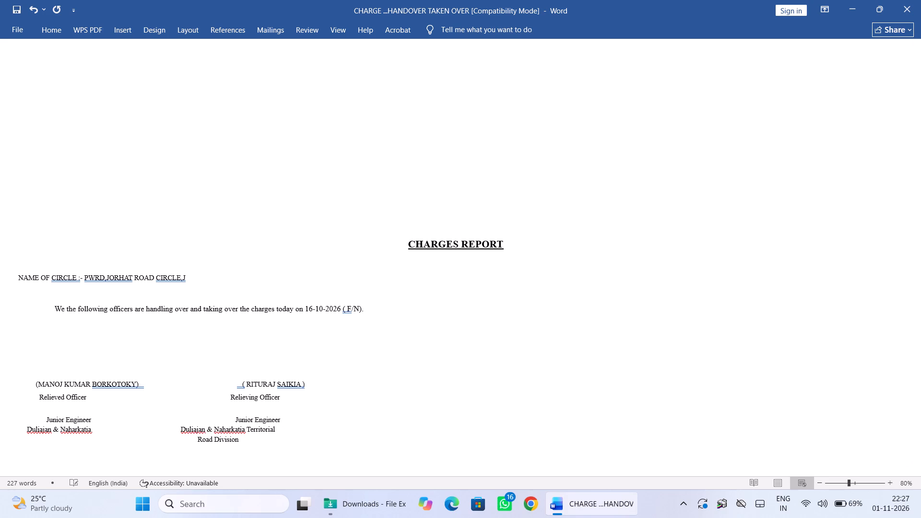
{"action": "key", "text": "BackSpace"}
{"action": "key", "text": "BackSpace"}
{"action": "key", "text": "BackSpace"}
{"action": "key", "text": "BackSpace"}
{"action": "key", "text": "BackSpace"}
{"action": "key", "text": "BackSpace"}
{"action": "key", "text": "BackSpace"}
{"action": "key", "text": "BackSpace"}
{"action": "key", "text": "BackSpace"}
{"action": "key", "text": "BackSpace"}
{"action": "key", "text": "BackSpace"}
{"action": "key", "text": "BackSpace"}
{"action": "key", "text": "BackSpace"}
{"action": "key", "text": "BackSpace"}
{"action": "key", "text": "BackSpace"}
{"action": "key", "text": "BackSpace"}
{"action": "key", "text": "BackSpace"}
{"action": "key", "text": "BackSpace"}
{"action": "key", "text": "BackSpace"}
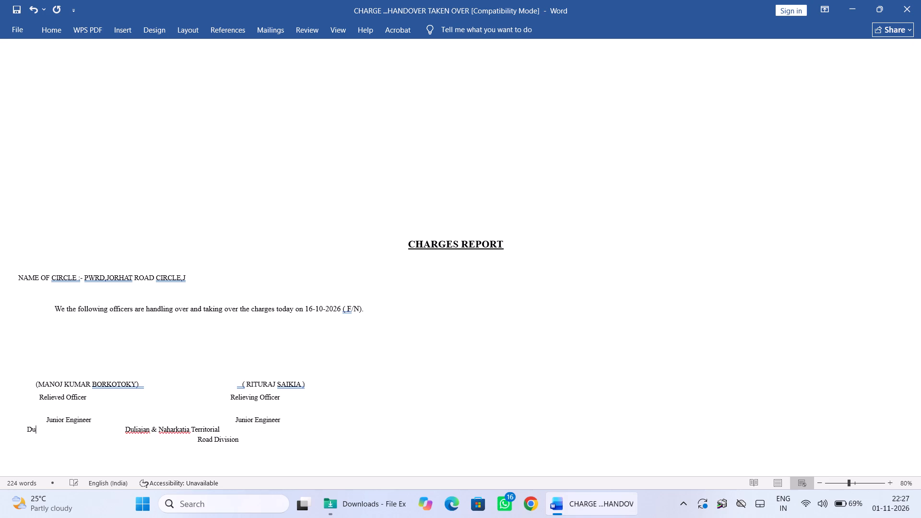
{"action": "key", "text": "BackSpace"}
{"action": "key", "text": "BackSpace"}
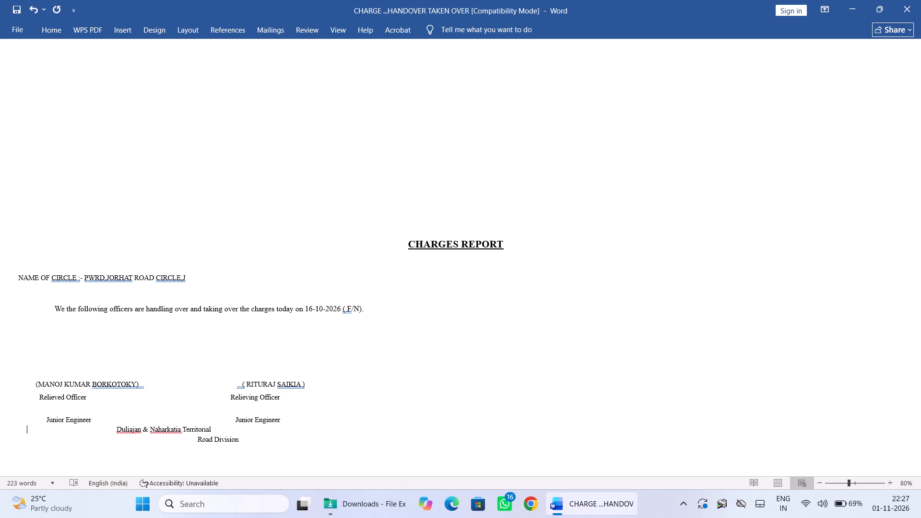
Enter "Jorhat Road Circle,Jorhat." beneath the relieved officer's designation in the charges report's signature block.
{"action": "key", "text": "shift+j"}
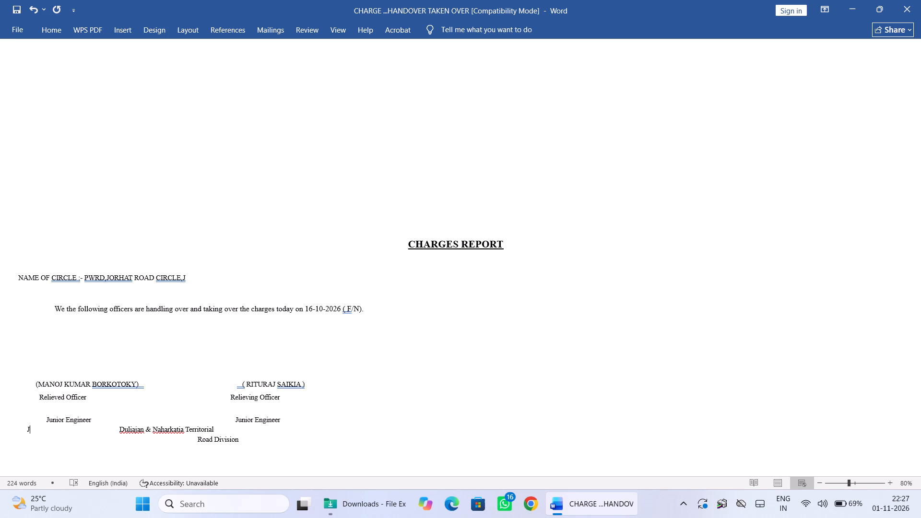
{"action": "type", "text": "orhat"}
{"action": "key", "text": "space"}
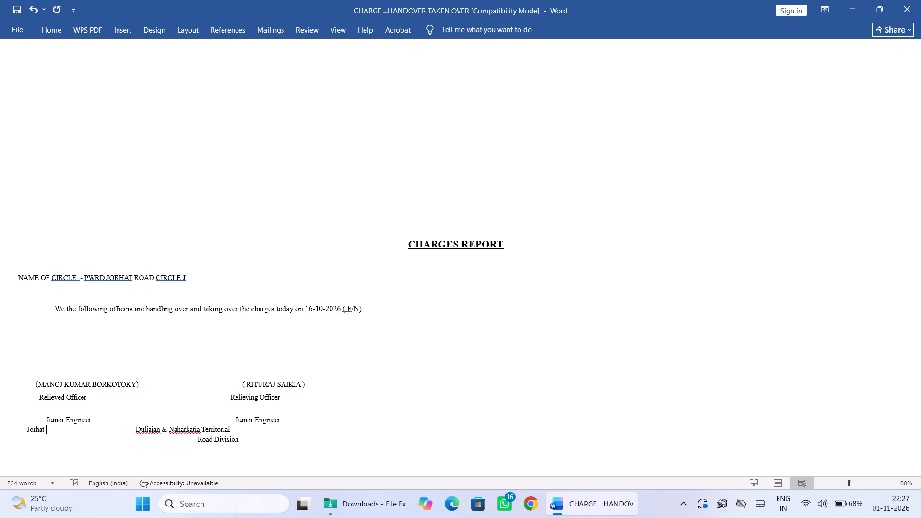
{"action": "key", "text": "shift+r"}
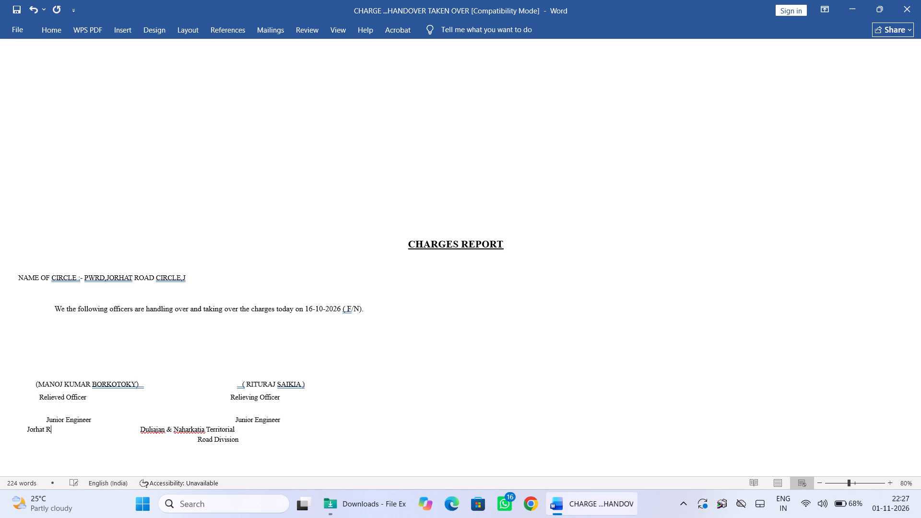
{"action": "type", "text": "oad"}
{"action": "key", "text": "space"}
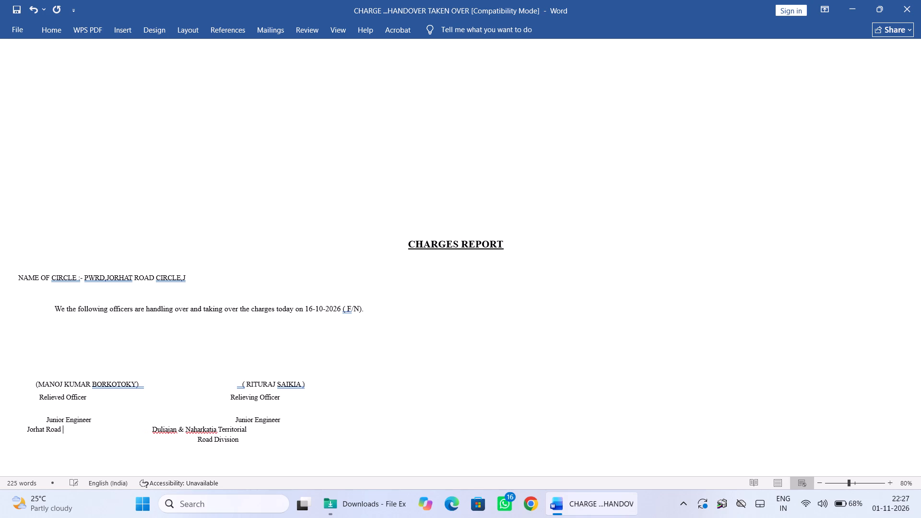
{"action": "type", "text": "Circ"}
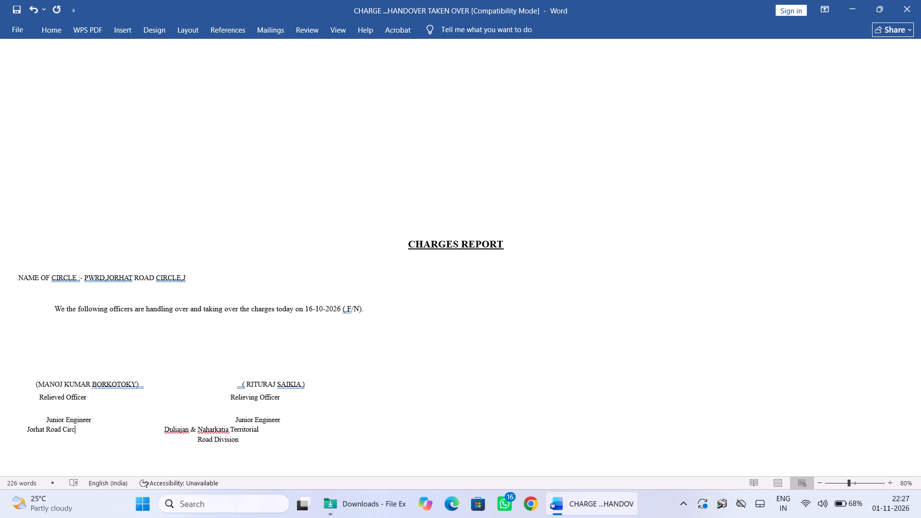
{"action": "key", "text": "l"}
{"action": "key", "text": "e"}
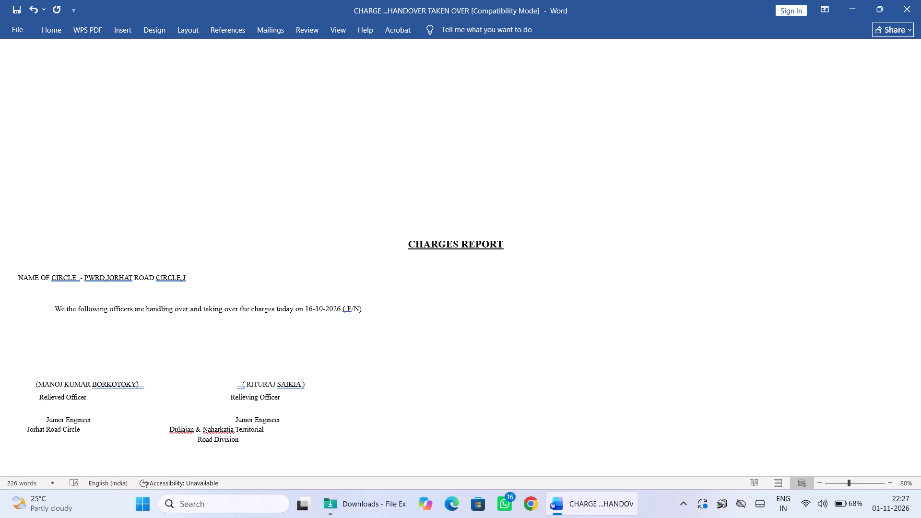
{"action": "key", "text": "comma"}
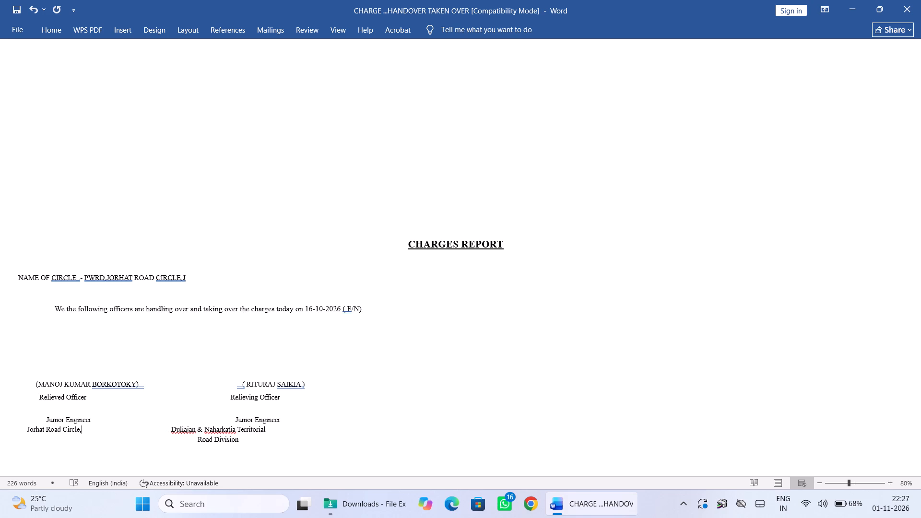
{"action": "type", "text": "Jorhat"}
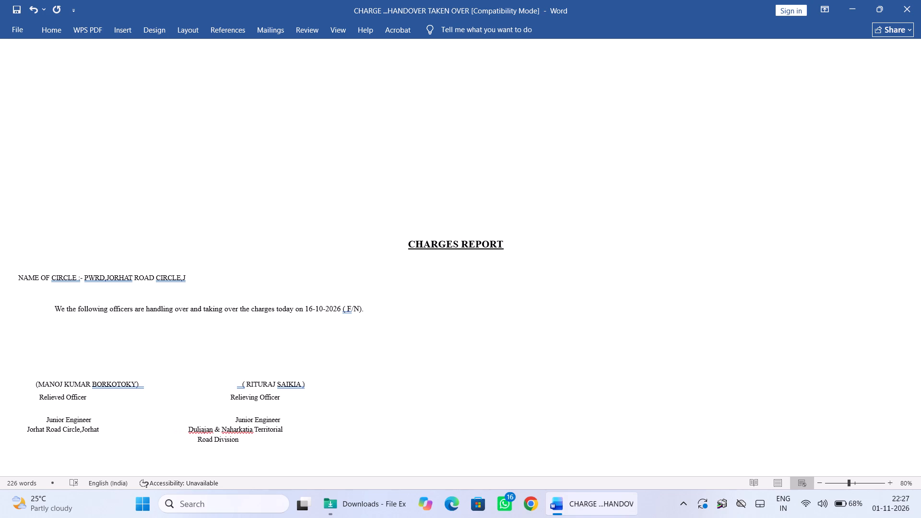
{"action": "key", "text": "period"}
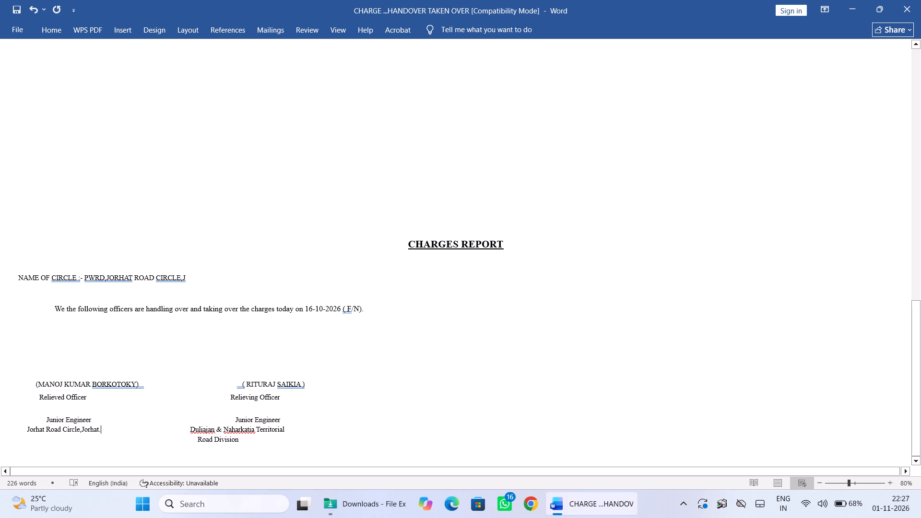
Delete "Road Division" from the relieving officer's designation block in the charges report.
{"action": "left_click_drag", "start_coordinate": [231, 419], "coordinate": [245, 420]}
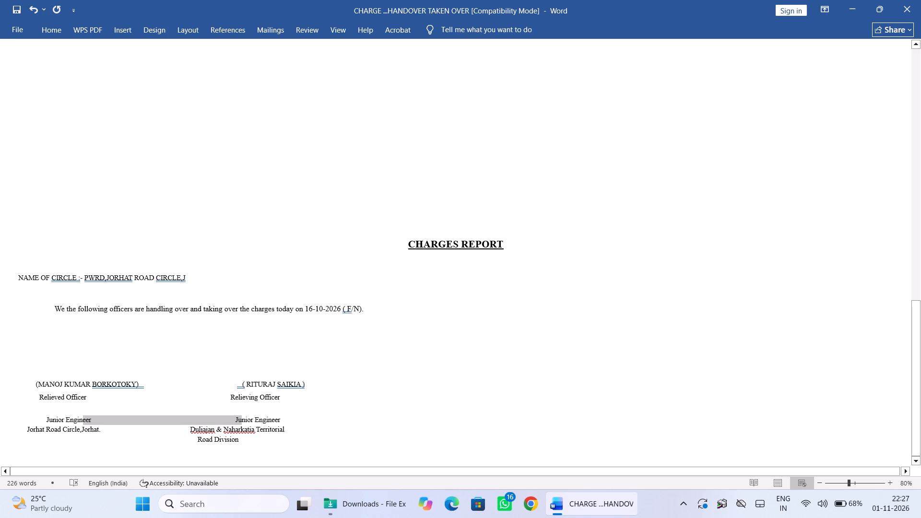
{"action": "left_click_drag", "start_coordinate": [245, 420], "coordinate": [248, 422]}
{"action": "left_click", "coordinate": [249, 426]}
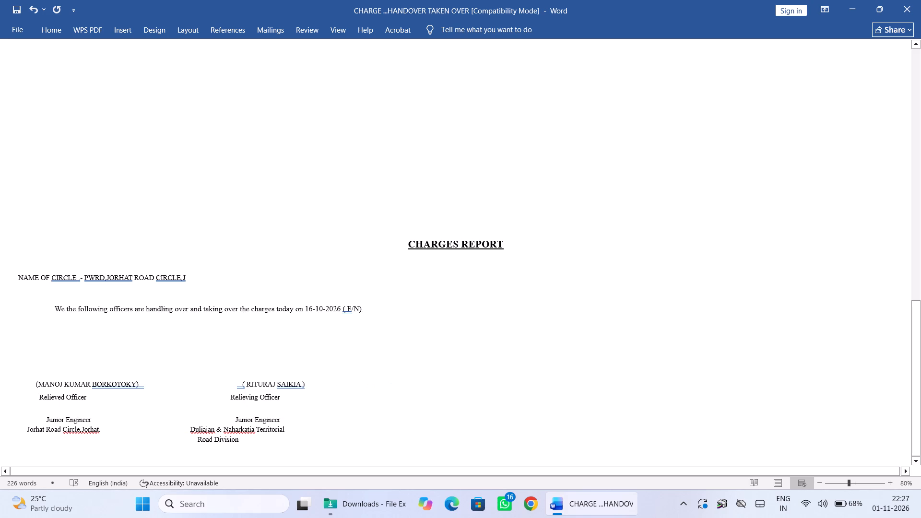
{"action": "left_click", "coordinate": [248, 443]}
{"action": "key", "text": "BackSpace"}
{"action": "key", "text": "BackSpace"}
{"action": "key", "text": "BackSpace"}
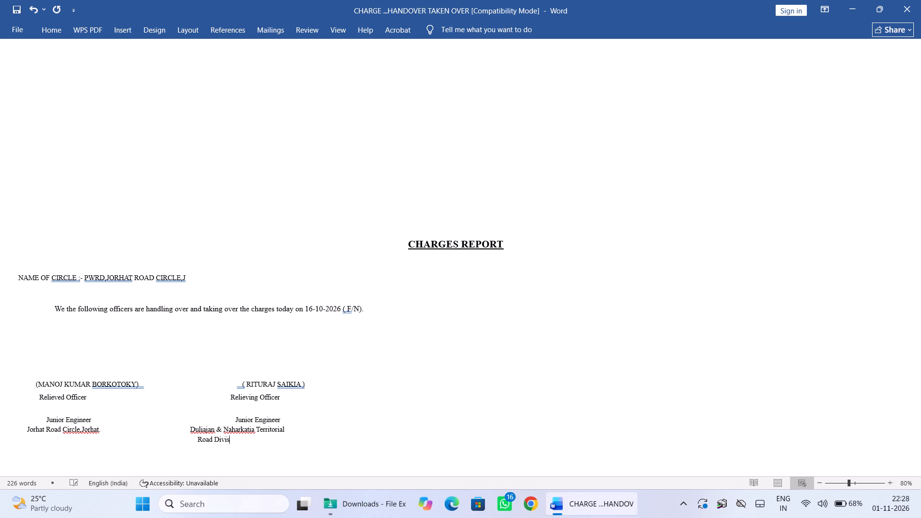
{"action": "key", "text": "BackSpace"}
{"action": "key", "text": "BackSpace"}
{"action": "key", "text": "BackSpace"}
{"action": "key", "text": "BackSpace"}
{"action": "key", "text": "BackSpace"}
{"action": "key", "text": "BackSpace"}
{"action": "key", "text": "BackSpace"}
{"action": "key", "text": "BackSpace"}
{"action": "key", "text": "BackSpace"}
{"action": "key", "text": "BackSpace"}
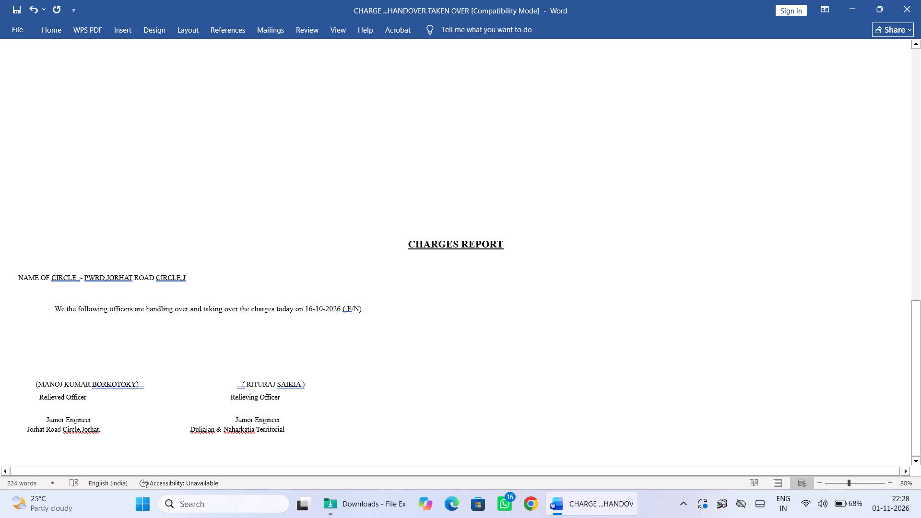
Change the relieving officer's designation in the charges report from "Junior Engineer" to "Assistant Engineer".
{"action": "left_click", "coordinate": [254, 421]}
{"action": "key", "text": "BackSpace"}
{"action": "key", "text": "BackSpace"}
{"action": "key", "text": "BackSpace"}
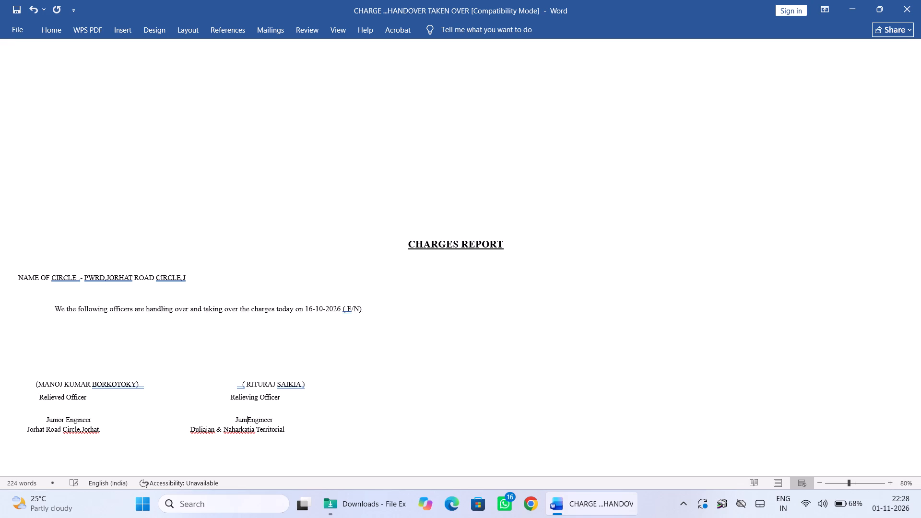
{"action": "key", "text": "BackSpace"}
{"action": "key", "text": "BackSpace"}
{"action": "key", "text": "BackSpace"}
{"action": "key", "text": "BackSpace"}
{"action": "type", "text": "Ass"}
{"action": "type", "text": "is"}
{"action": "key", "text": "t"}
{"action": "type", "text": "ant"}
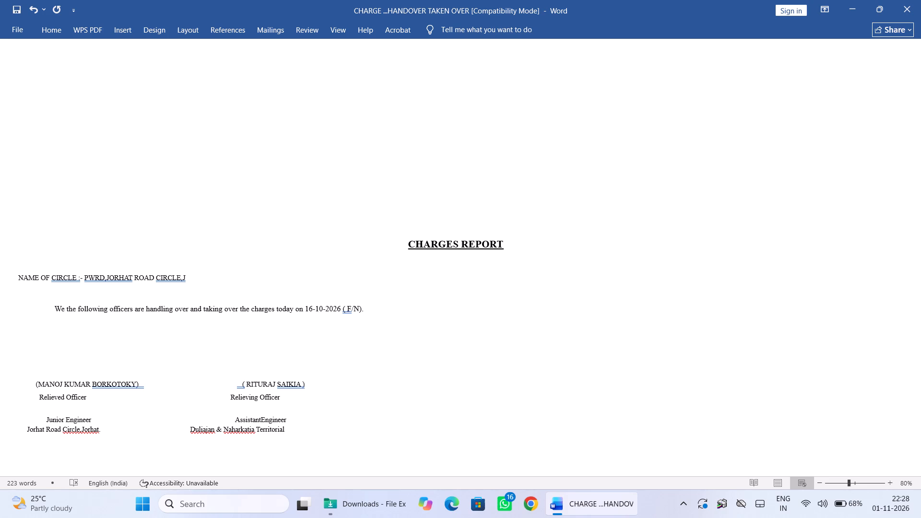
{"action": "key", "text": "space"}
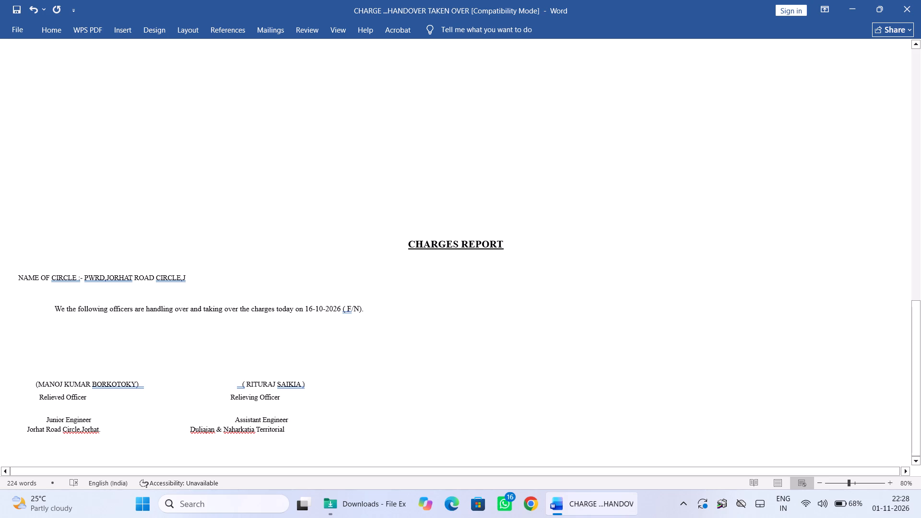
Delete "Duliajan & Naharkatia Territorial" from the relieving officer's designation block in the charges report.
{"action": "left_click", "coordinate": [287, 432]}
{"action": "key", "text": "BackSpace"}
{"action": "key", "text": "BackSpace"}
{"action": "key", "text": "BackSpace"}
{"action": "key", "text": "BackSpace"}
{"action": "key", "text": "BackSpace"}
{"action": "key", "text": "BackSpace"}
{"action": "key", "text": "BackSpace"}
{"action": "key", "text": "BackSpace"}
{"action": "key", "text": "BackSpace"}
{"action": "key", "text": "BackSpace"}
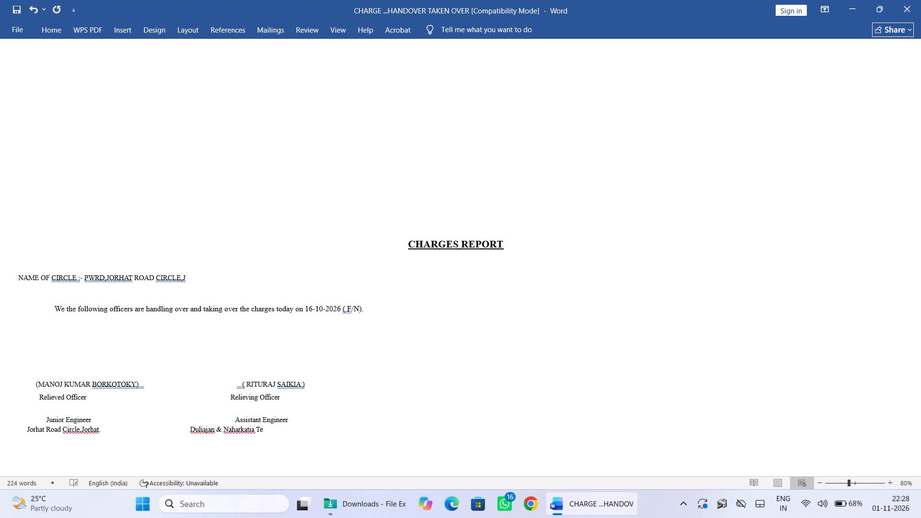
{"action": "key", "text": "BackSpace"}
{"action": "key", "text": "BackSpace"}
{"action": "key", "text": "BackSpace"}
{"action": "key", "text": "BackSpace"}
{"action": "key", "text": "BackSpace"}
{"action": "key", "text": "BackSpace"}
{"action": "key", "text": "BackSpace"}
{"action": "key", "text": "BackSpace"}
{"action": "key", "text": "BackSpace"}
{"action": "key", "text": "BackSpace"}
{"action": "key", "text": "BackSpace"}
{"action": "key", "text": "BackSpace"}
{"action": "key", "text": "BackSpace"}
{"action": "key", "text": "BackSpace"}
{"action": "key", "text": "BackSpace"}
{"action": "key", "text": "BackSpace"}
{"action": "key", "text": "BackSpace"}
{"action": "key", "text": "BackSpace"}
{"action": "key", "text": "BackSpace"}
{"action": "key", "text": "BackSpace"}
{"action": "key", "text": "BackSpace"}
{"action": "key", "text": "BackSpace"}
{"action": "key", "text": "BackSpace"}
{"action": "key", "text": "BackSpace"}
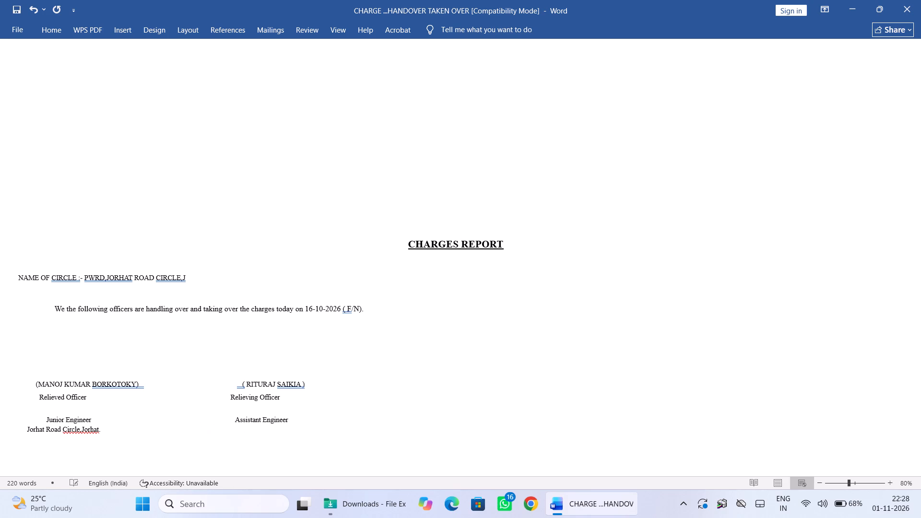
Enter "Jorhat Road Circle,Jorhat." beneath the relieving officer's "Assistant Engineer" designation in the charges report.
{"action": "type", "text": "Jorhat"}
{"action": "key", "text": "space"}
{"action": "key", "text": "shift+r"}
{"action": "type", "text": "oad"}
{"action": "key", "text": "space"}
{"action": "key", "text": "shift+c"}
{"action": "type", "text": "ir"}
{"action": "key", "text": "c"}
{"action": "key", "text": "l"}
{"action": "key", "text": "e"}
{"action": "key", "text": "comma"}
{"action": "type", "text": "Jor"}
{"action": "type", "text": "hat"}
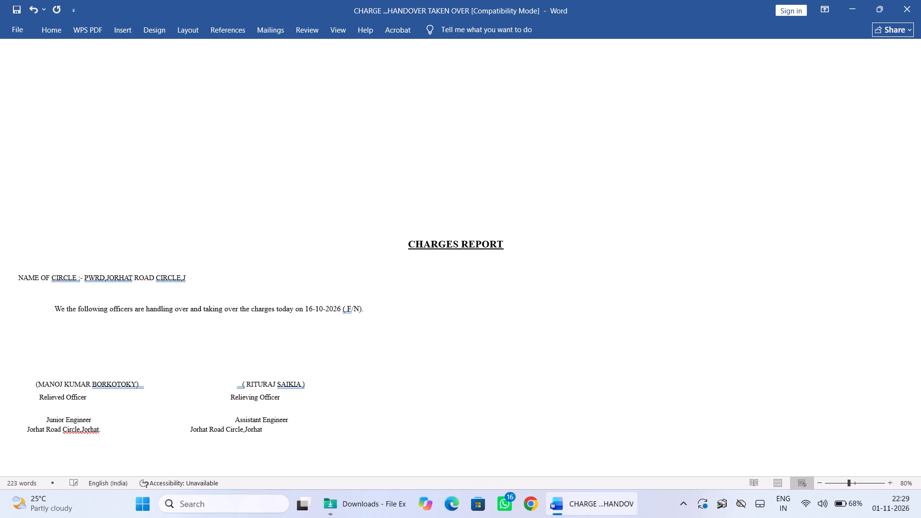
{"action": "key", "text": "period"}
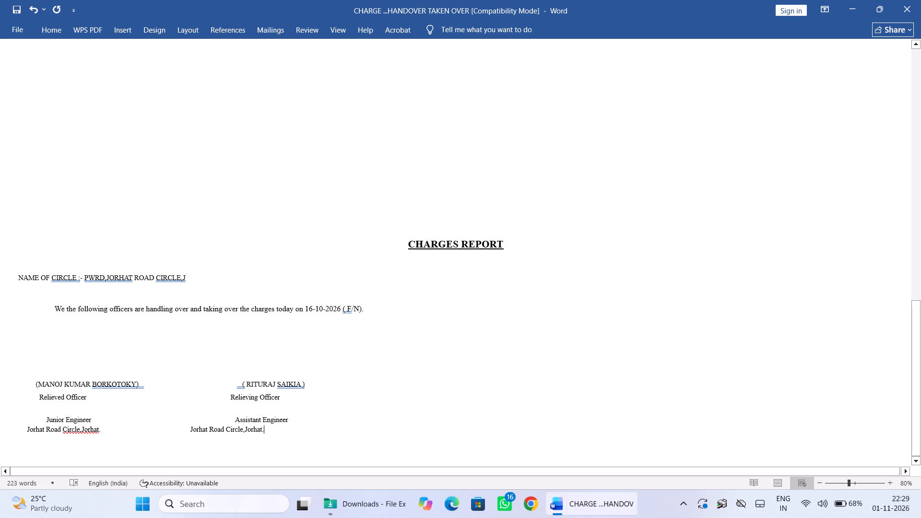
{"action": "left_click", "coordinate": [390, 437]}
Indent the relieving officer's "Jorhat Road Circle,Jorhat." line with spaces so it sits centred beneath "Assistant Engineer" in the charges report.
{"action": "left_click", "coordinate": [180, 428]}
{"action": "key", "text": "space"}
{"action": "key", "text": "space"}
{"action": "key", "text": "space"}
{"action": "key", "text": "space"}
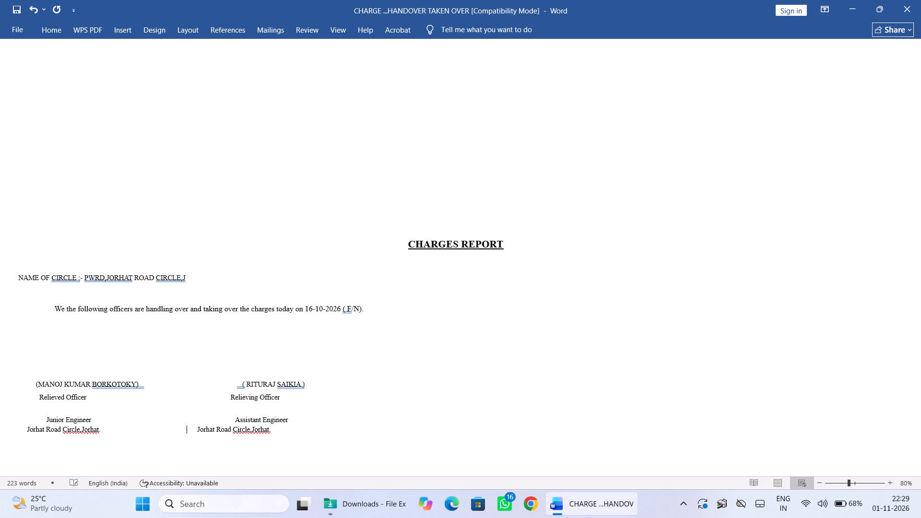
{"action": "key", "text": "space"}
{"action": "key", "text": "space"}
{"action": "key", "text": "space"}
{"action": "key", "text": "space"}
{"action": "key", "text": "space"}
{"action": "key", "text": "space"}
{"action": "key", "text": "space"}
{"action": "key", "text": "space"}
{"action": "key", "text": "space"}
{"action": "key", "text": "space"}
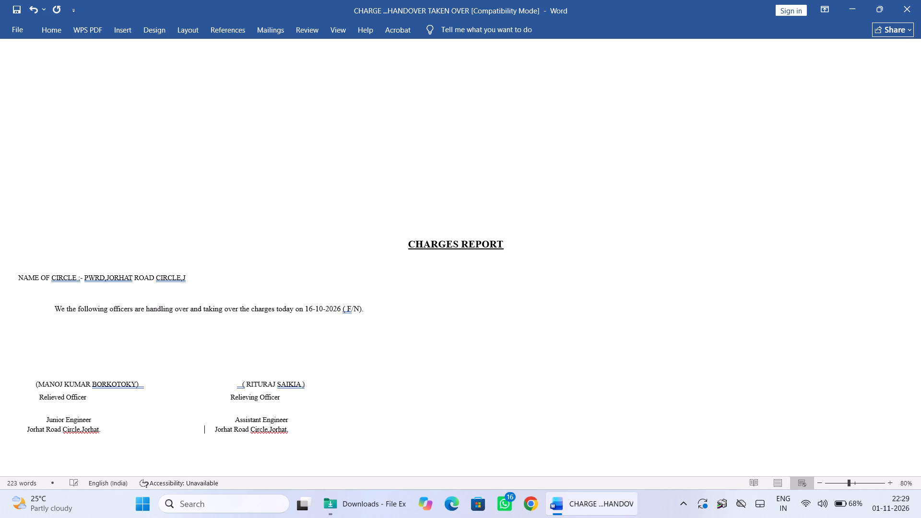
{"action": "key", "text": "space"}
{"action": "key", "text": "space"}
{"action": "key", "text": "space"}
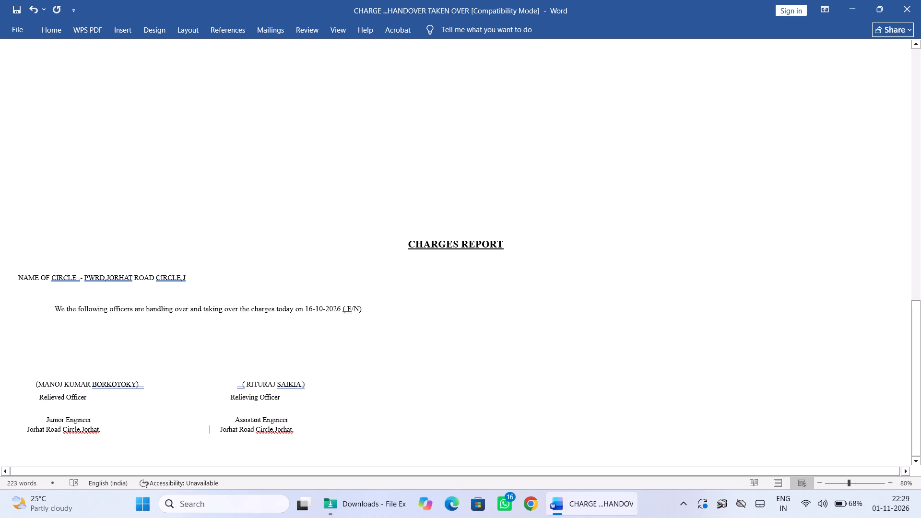
Append ",PWRD" to the relieved officer's "Junior Engineer" designation in the charges report.
{"action": "left_click", "coordinate": [98, 421]}
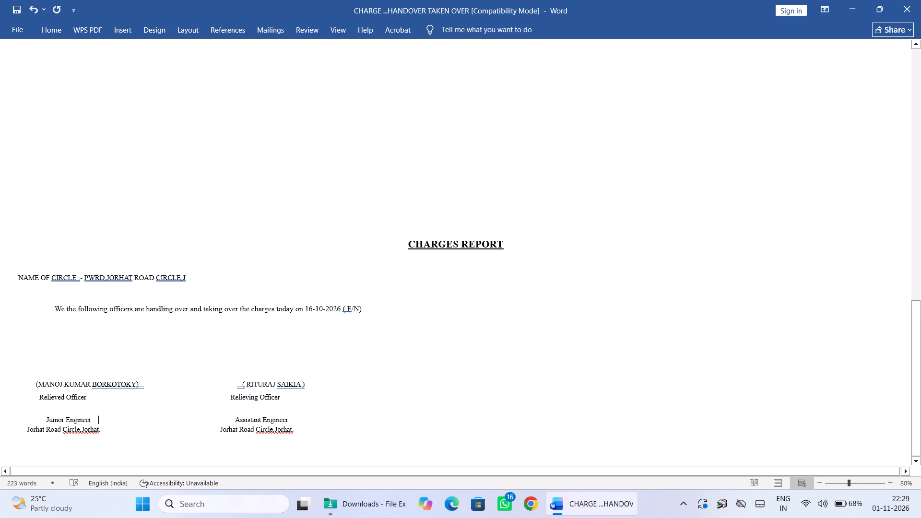
{"action": "left_click", "coordinate": [93, 416]}
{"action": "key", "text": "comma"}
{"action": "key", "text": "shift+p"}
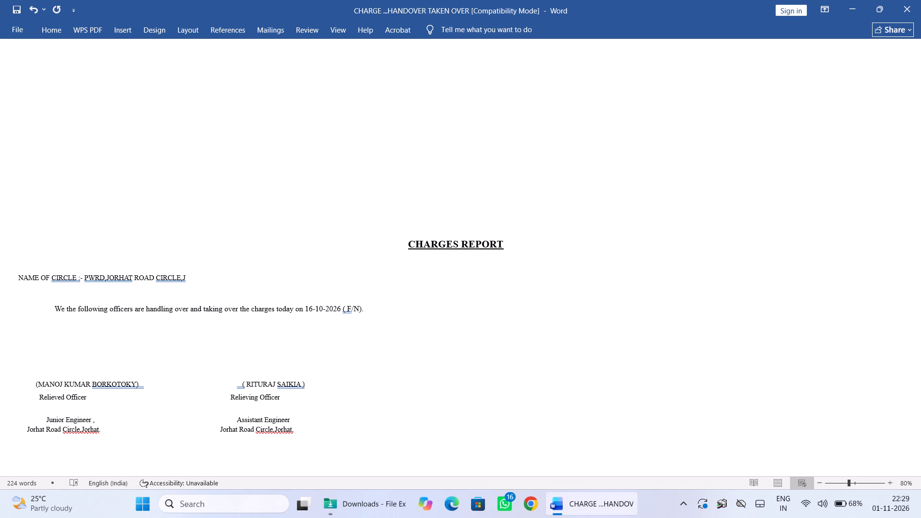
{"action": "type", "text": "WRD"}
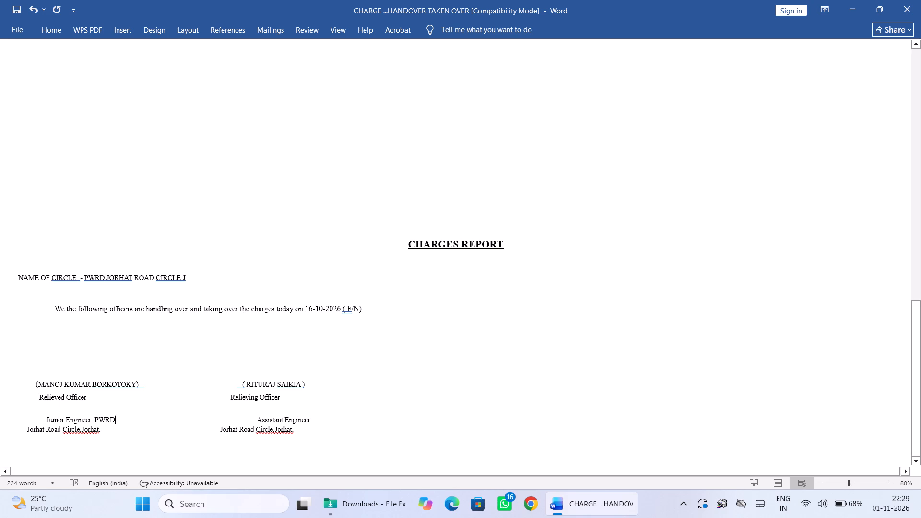
Append ",PWRD" to the relieving officer's "Assistant Engineer" designation in the charges report.
{"action": "left_click", "coordinate": [316, 418]}
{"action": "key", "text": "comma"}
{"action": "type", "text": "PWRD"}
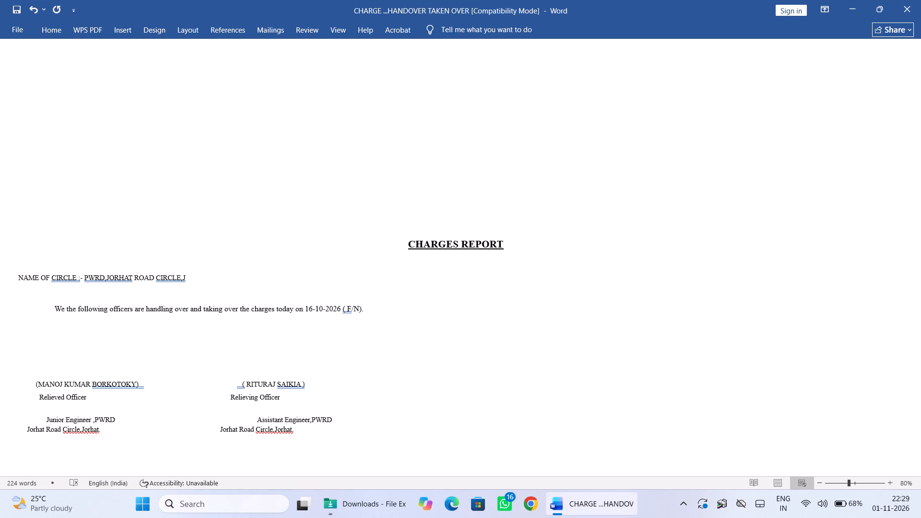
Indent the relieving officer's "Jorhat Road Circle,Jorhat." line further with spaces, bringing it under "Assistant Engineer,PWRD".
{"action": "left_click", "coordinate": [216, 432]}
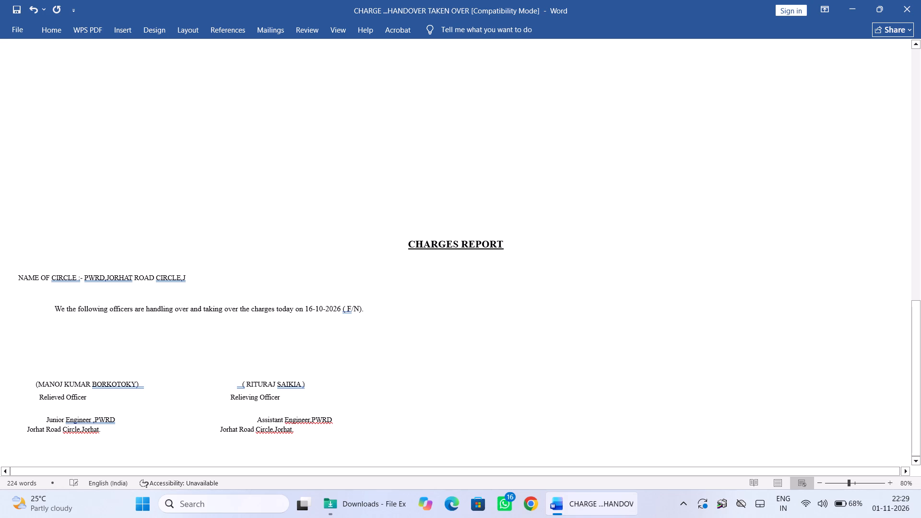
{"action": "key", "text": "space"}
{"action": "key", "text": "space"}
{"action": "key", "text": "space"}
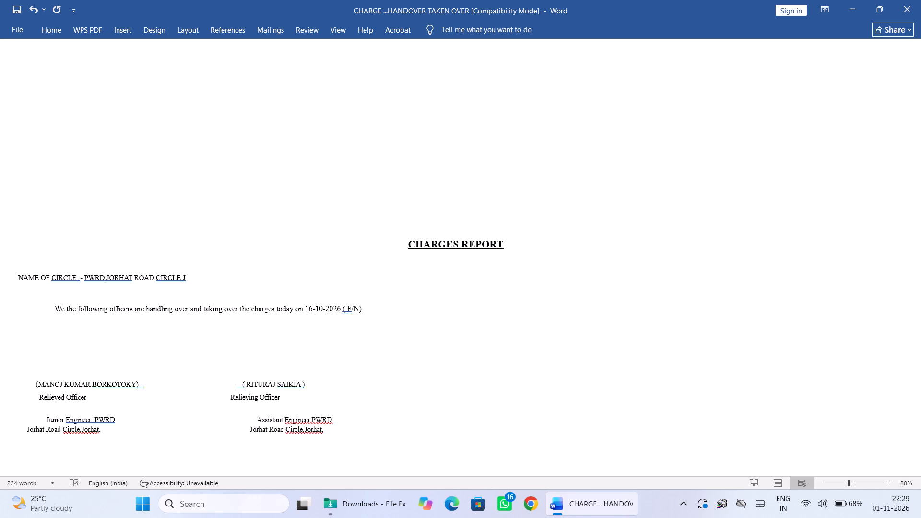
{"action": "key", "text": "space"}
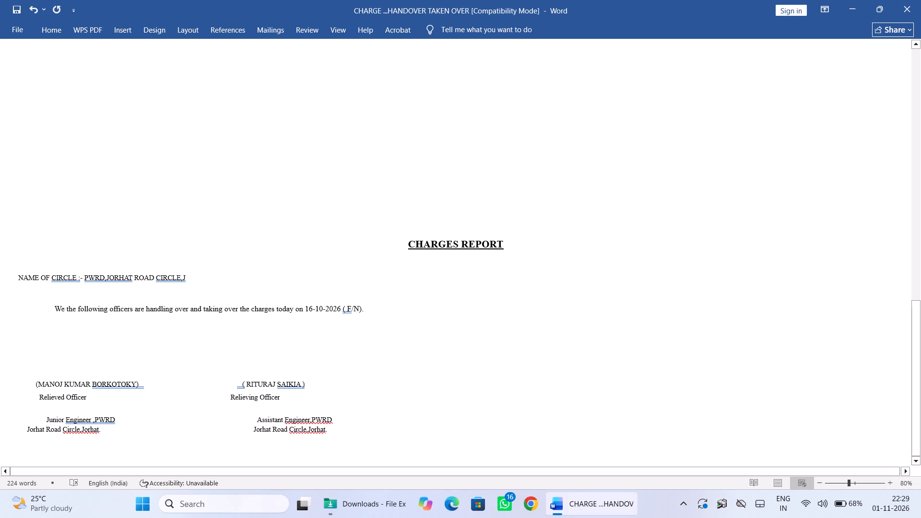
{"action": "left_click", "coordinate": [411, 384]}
Check the layout of the charges report's signature blocks in the print preview, then return to editing.
{"action": "left_click", "coordinate": [17, 31]}
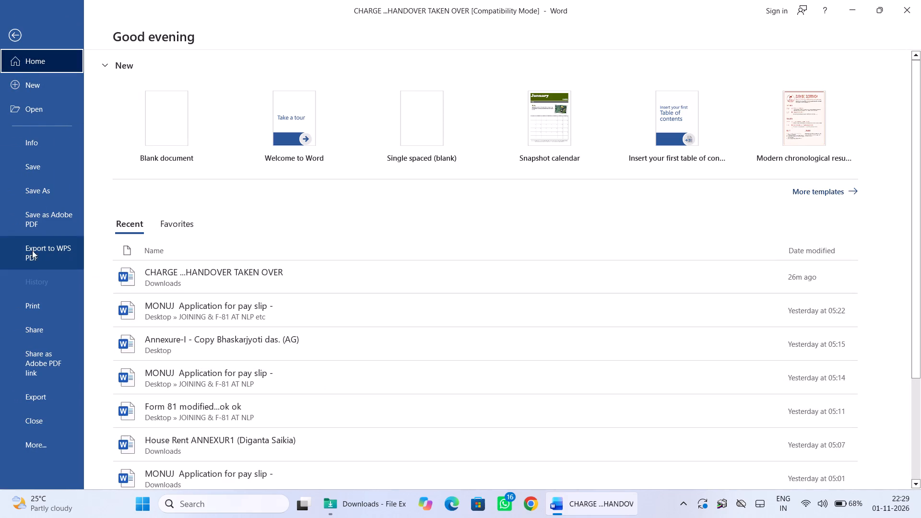
{"action": "left_click", "coordinate": [36, 307]}
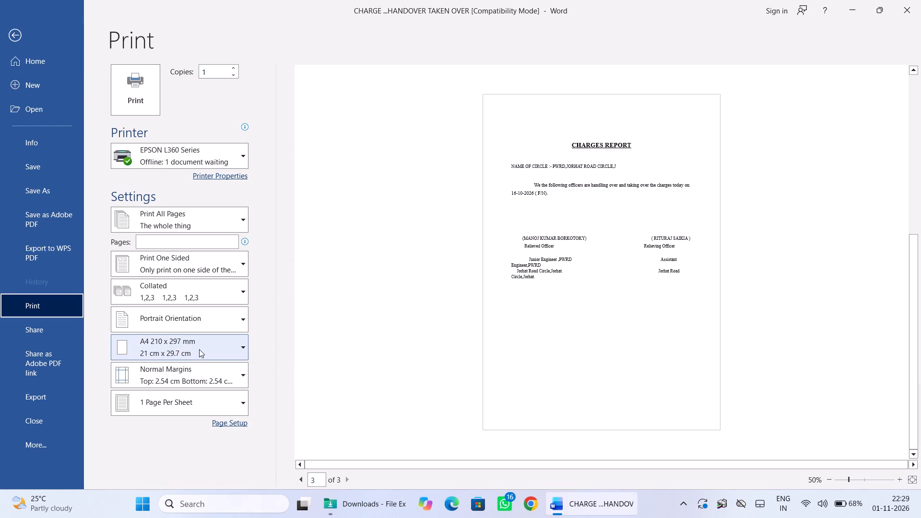
{"action": "scroll", "coordinate": [202, 349], "scroll_direction": "up", "scroll_amount": 2}
{"action": "scroll", "coordinate": [277, 346], "scroll_direction": "down", "scroll_amount": 2}
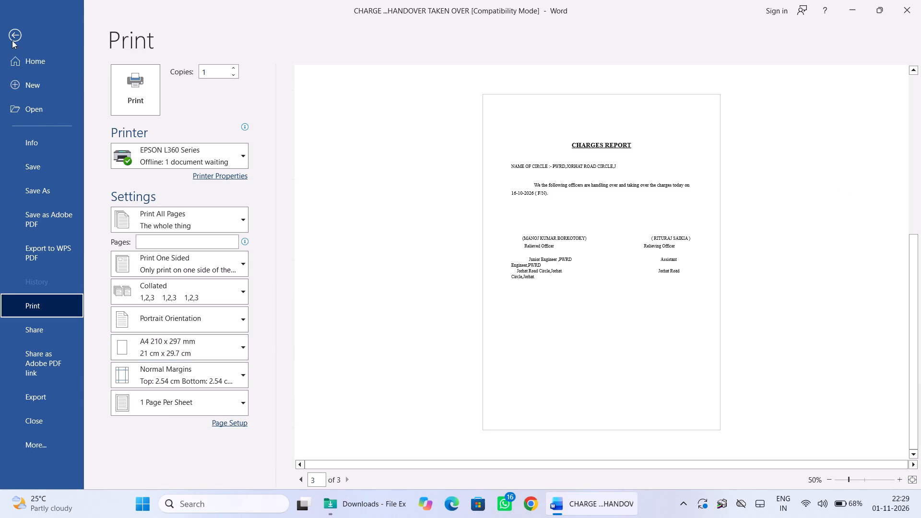
{"action": "left_click", "coordinate": [12, 34]}
{"action": "left_click", "coordinate": [664, 367]}
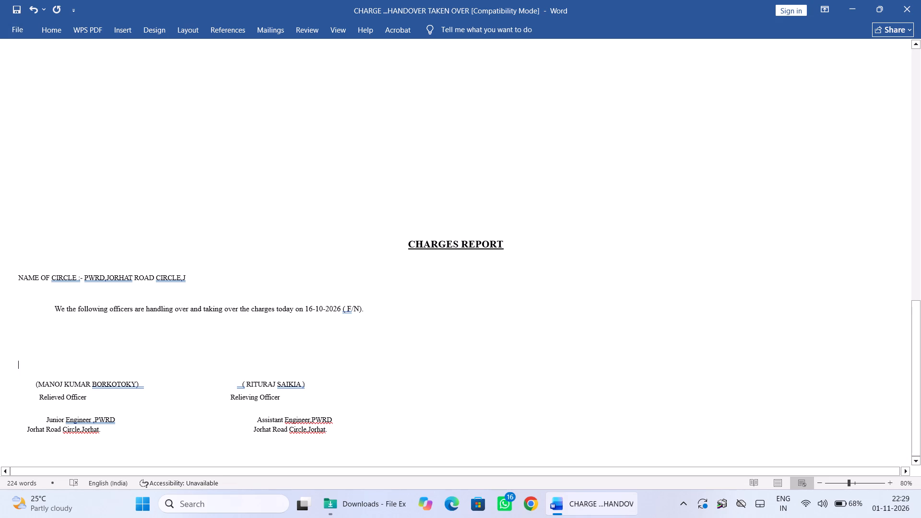
{"action": "left_click", "coordinate": [425, 366]}
Save the edited charge handover document.
{"action": "scroll", "coordinate": [171, 240], "scroll_direction": "up", "scroll_amount": 9}
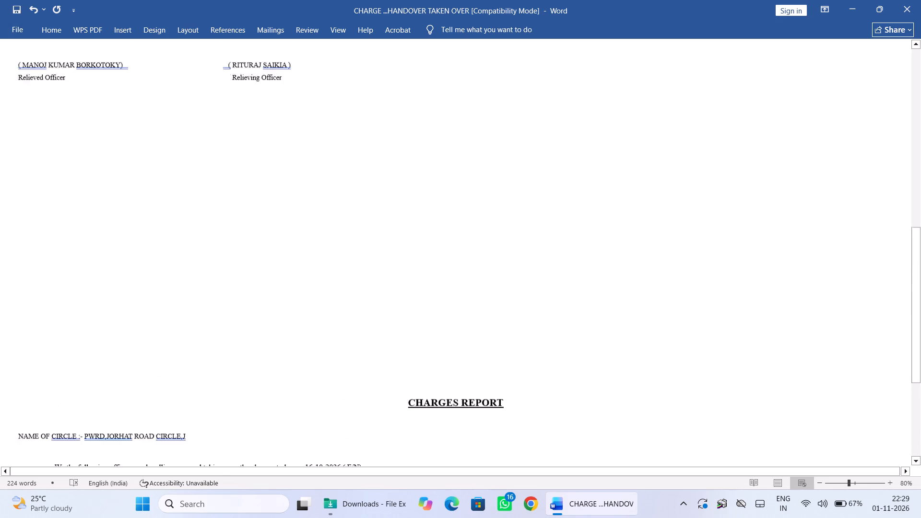
{"action": "scroll", "coordinate": [180, 223], "scroll_direction": "up", "scroll_amount": 4}
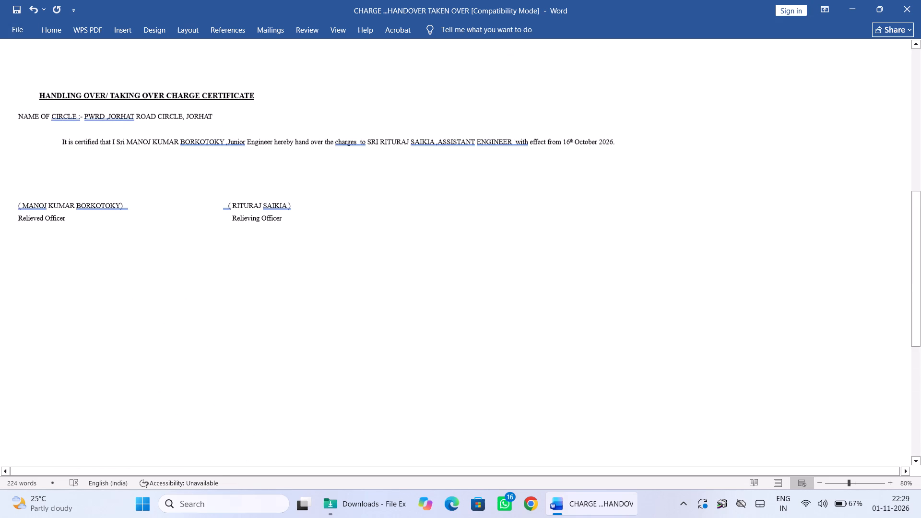
{"action": "left_click", "coordinate": [19, 11]}
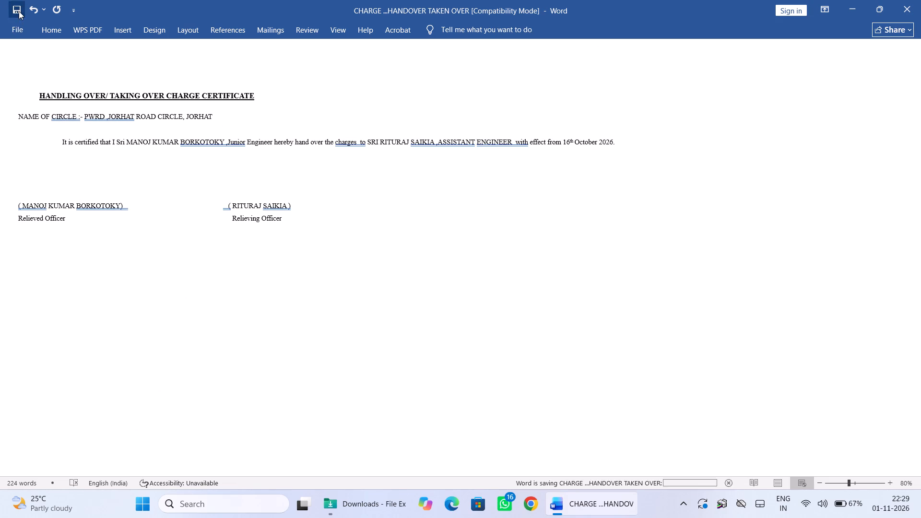
Check the incumbency letter, charge certificate and charges report pages in the print preview, then return to editing.
{"action": "left_click", "coordinate": [18, 30]}
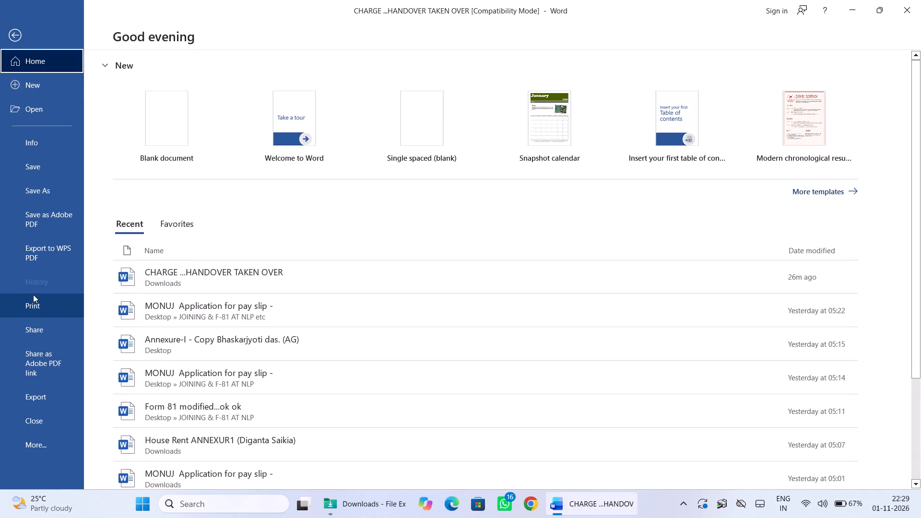
{"action": "left_click_drag", "start_coordinate": [36, 306], "coordinate": [38, 311]}
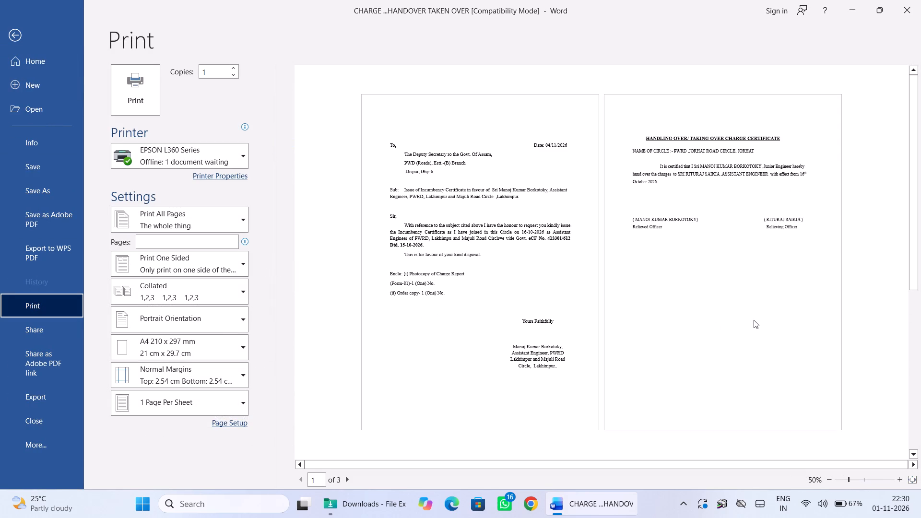
{"action": "scroll", "coordinate": [753, 321], "scroll_direction": "down", "scroll_amount": 1}
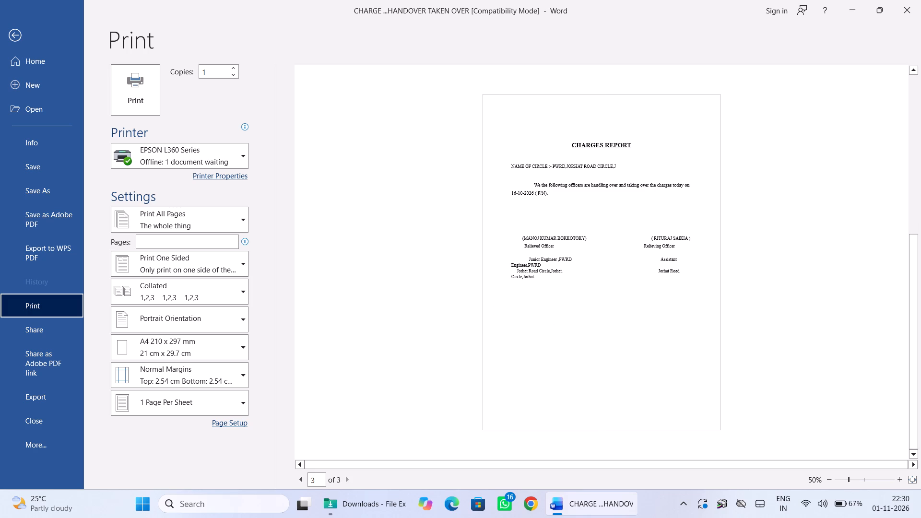
{"action": "left_click", "coordinate": [19, 37]}
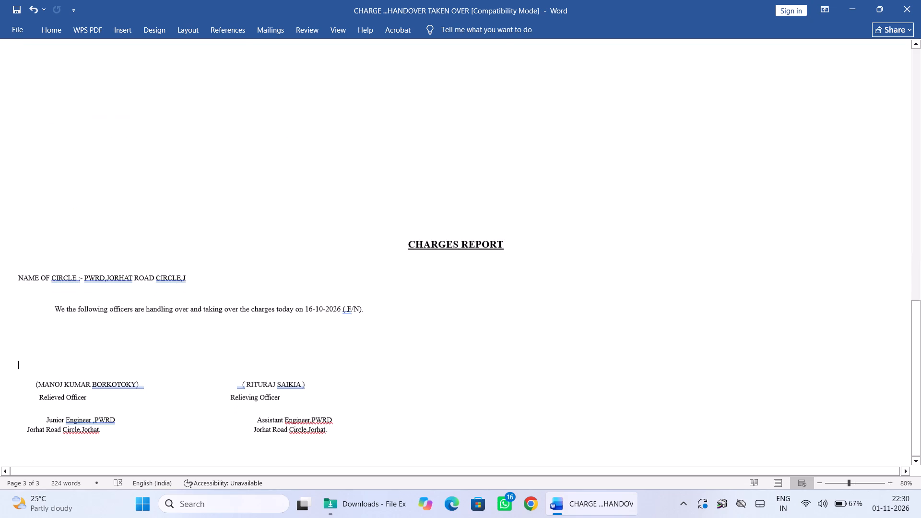
Remove the extra spaces before the relieving officer's "Assistant Engineer,PWRD" so the line starts closer to the relieved officer's block.
{"action": "left_click", "coordinate": [254, 416]}
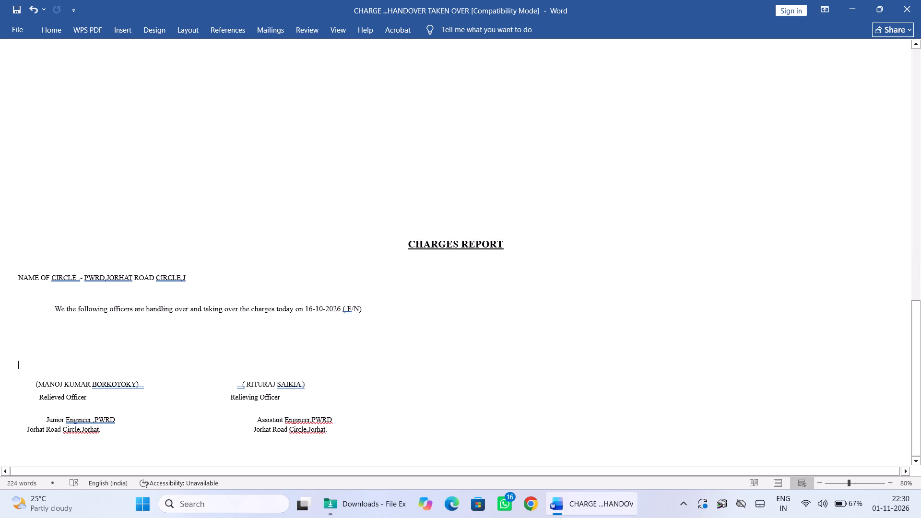
{"action": "key", "text": "BackSpace"}
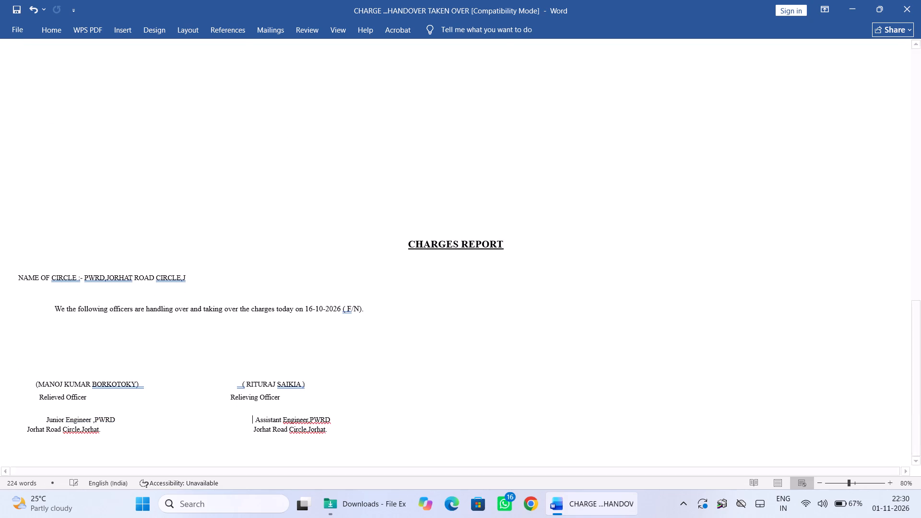
{"action": "key", "text": "BackSpace"}
{"action": "key", "text": "BackSpace"}
{"action": "key", "text": "BackSpace"}
{"action": "key", "text": "BackSpace"}
{"action": "key", "text": "BackSpace"}
{"action": "key", "text": "BackSpace"}
{"action": "key", "text": "BackSpace"}
{"action": "key", "text": "BackSpace"}
{"action": "key", "text": "BackSpace"}
{"action": "key", "text": "BackSpace"}
{"action": "key", "text": "BackSpace"}
{"action": "key", "text": "BackSpace"}
{"action": "key", "text": "BackSpace"}
{"action": "key", "text": "BackSpace"}
{"action": "key", "text": "BackSpace"}
{"action": "key", "text": "BackSpace"}
{"action": "key", "text": "BackSpace"}
{"action": "key", "text": "BackSpace"}
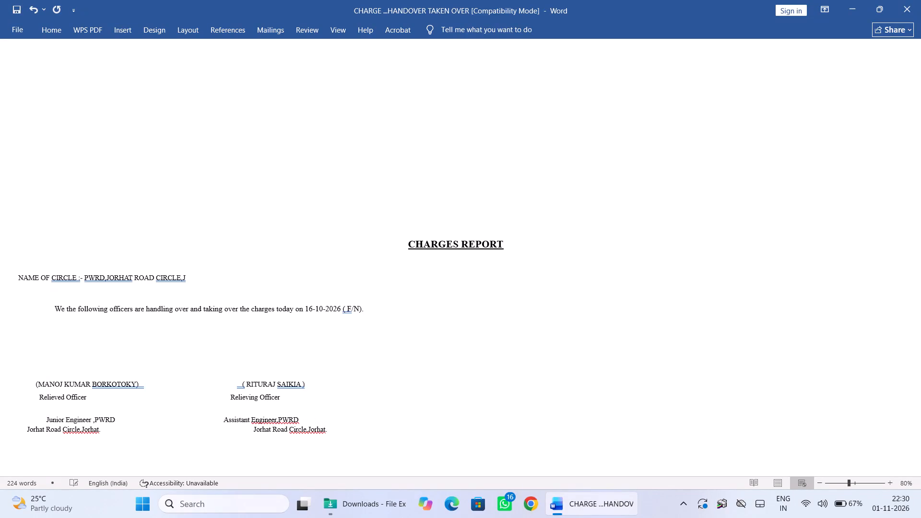
{"action": "key", "text": "BackSpace"}
{"action": "key", "text": "BackSpace"}
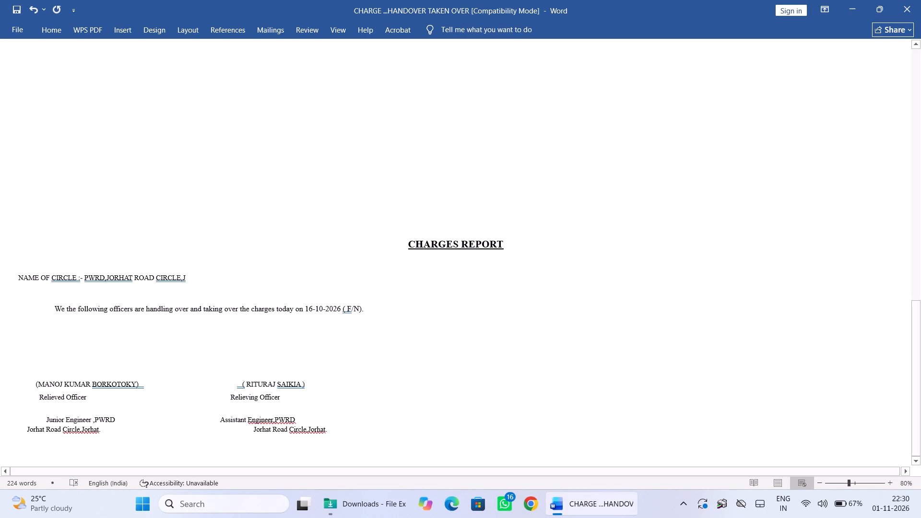
Remove the extra spaces before the relieving officer's "Jorhat Road Circle,Jorhat." so it lines up under "Assistant Engineer,PWRD".
{"action": "left_click", "coordinate": [250, 430]}
{"action": "key", "text": "BackSpace"}
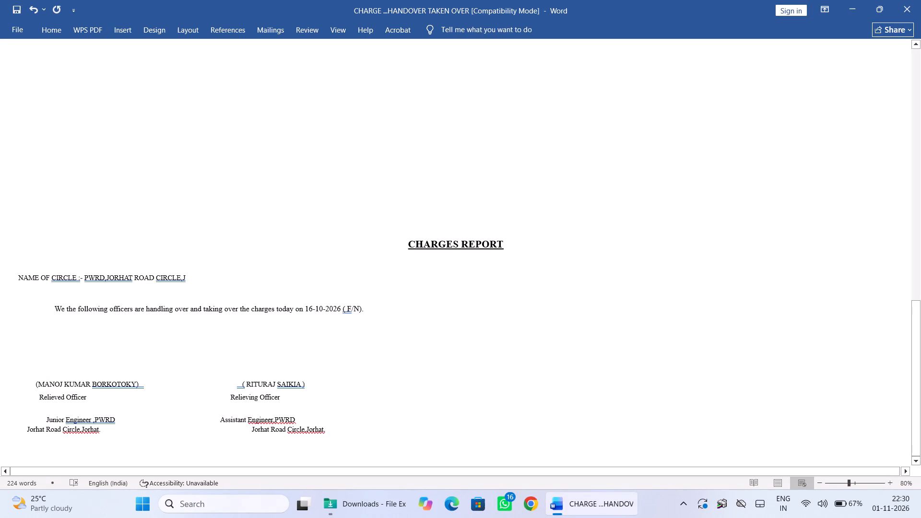
{"action": "key", "text": "BackSpace"}
{"action": "key", "text": "BackSpace"}
{"action": "key", "text": "BackSpace"}
{"action": "key", "text": "BackSpace"}
{"action": "key", "text": "BackSpace"}
{"action": "key", "text": "BackSpace"}
{"action": "key", "text": "BackSpace"}
{"action": "key", "text": "BackSpace"}
{"action": "key", "text": "BackSpace"}
{"action": "key", "text": "BackSpace"}
{"action": "key", "text": "BackSpace"}
{"action": "key", "text": "BackSpace"}
{"action": "key", "text": "BackSpace"}
{"action": "key", "text": "BackSpace"}
{"action": "key", "text": "BackSpace"}
{"action": "key", "text": "BackSpace"}
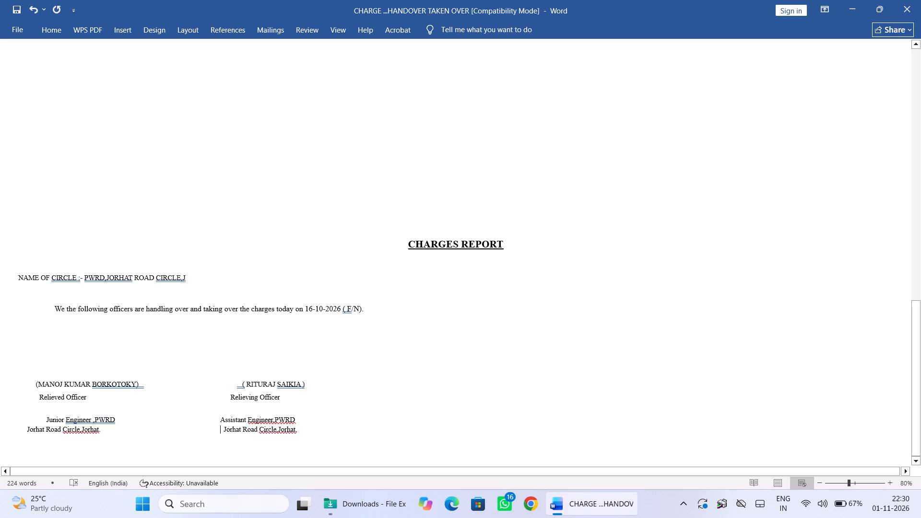
Reduce the indent before the relieved officer's "Junior Engineer ,PWRD" so it sits centred above "Jorhat Road Circle,Jorhat.".
{"action": "left_click", "coordinate": [45, 420]}
{"action": "key", "text": "BackSpace"}
{"action": "key", "text": "BackSpace"}
{"action": "key", "text": "BackSpace"}
{"action": "key", "text": "BackSpace"}
{"action": "key", "text": "BackSpace"}
{"action": "key", "text": "BackSpace"}
{"action": "key", "text": "BackSpace"}
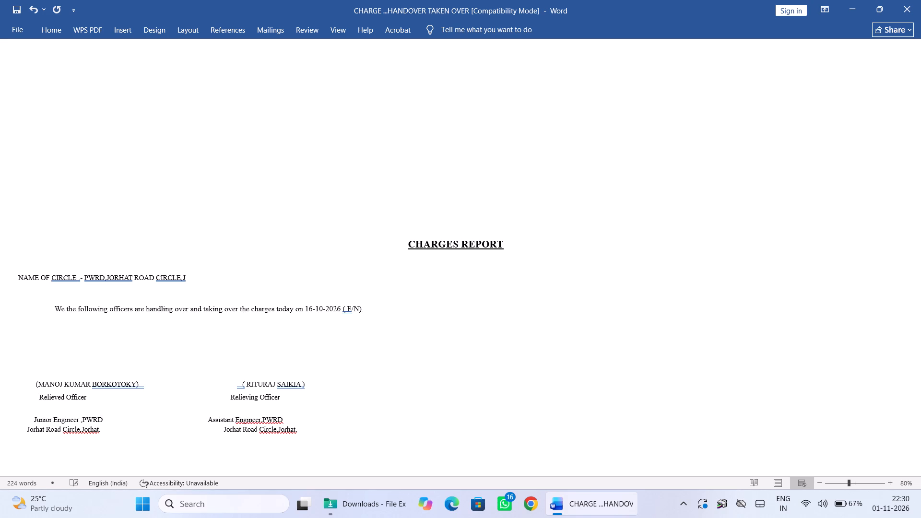
Add spaces before the relieving officer's "Assistant Engineer,PWRD" to align its start with "Jorhat Road Circle,Jorhat." beneath it.
{"action": "left_click", "coordinate": [201, 419]}
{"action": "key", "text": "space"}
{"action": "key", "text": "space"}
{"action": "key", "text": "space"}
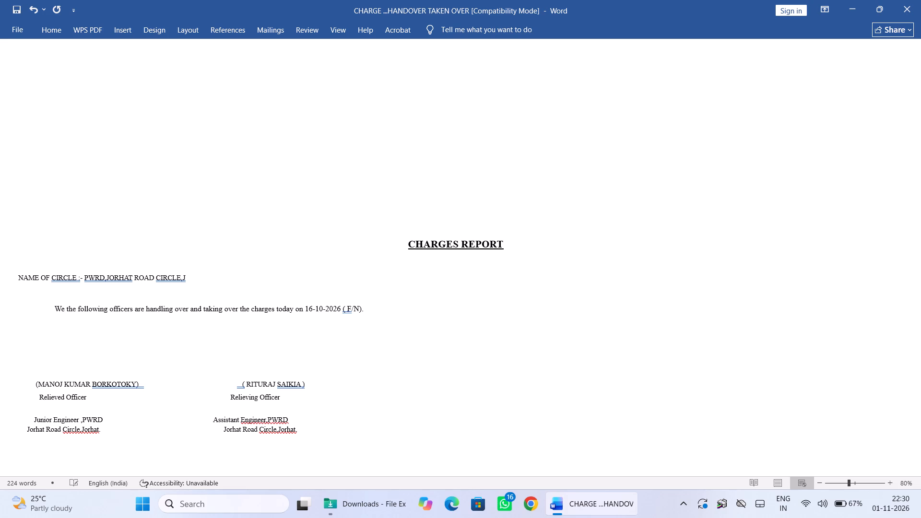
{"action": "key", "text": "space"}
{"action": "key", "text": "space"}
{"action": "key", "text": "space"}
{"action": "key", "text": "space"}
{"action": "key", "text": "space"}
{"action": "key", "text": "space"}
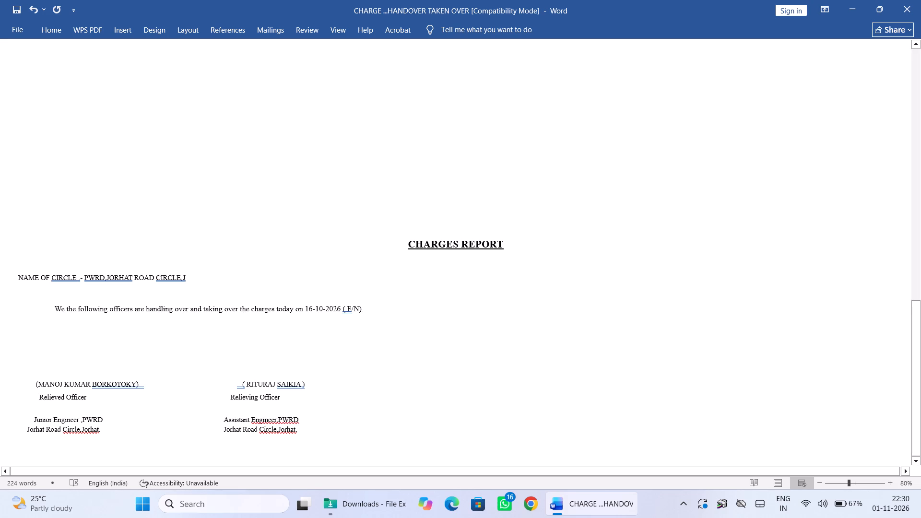
Check the layout of the charges report page and its two officers' signature blocks in the print preview.
{"action": "left_click", "coordinate": [371, 243]}
{"action": "left_click", "coordinate": [12, 29]}
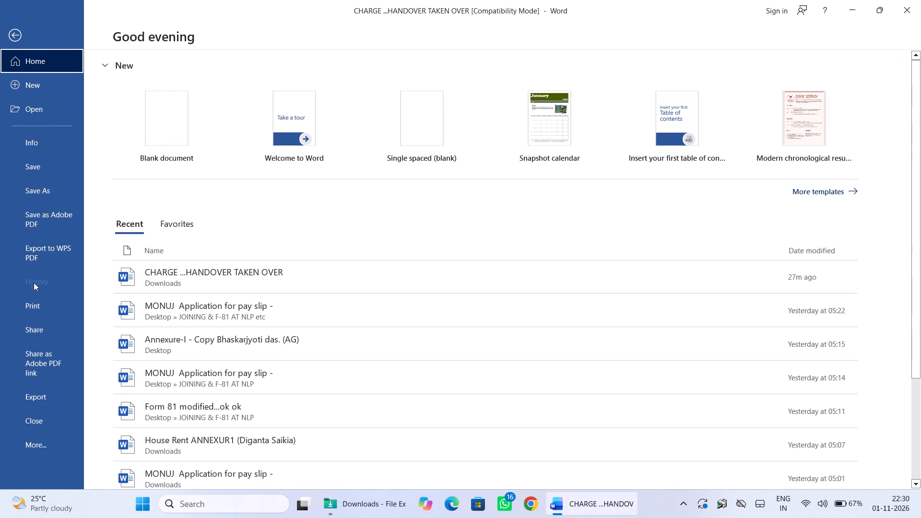
{"action": "left_click", "coordinate": [41, 304]}
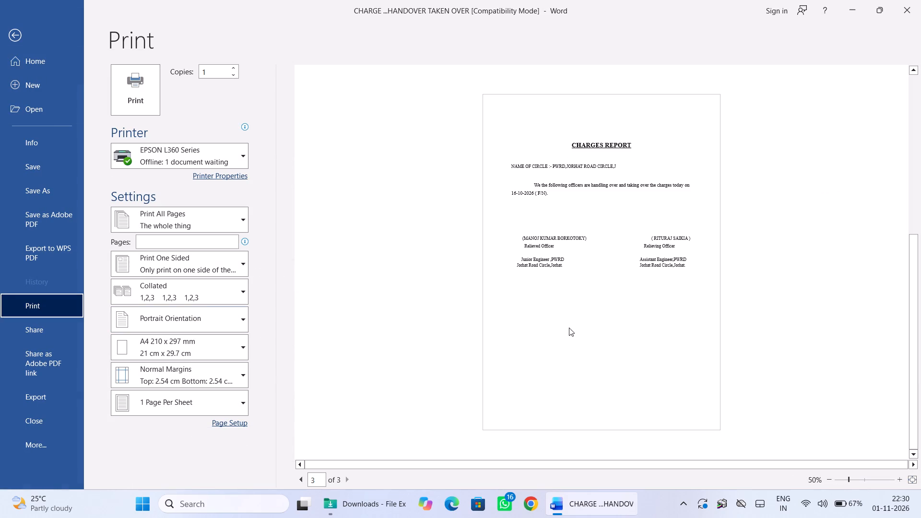
{"action": "scroll", "coordinate": [574, 324], "scroll_direction": "down", "scroll_amount": 3}
{"action": "left_click", "coordinate": [14, 26]}
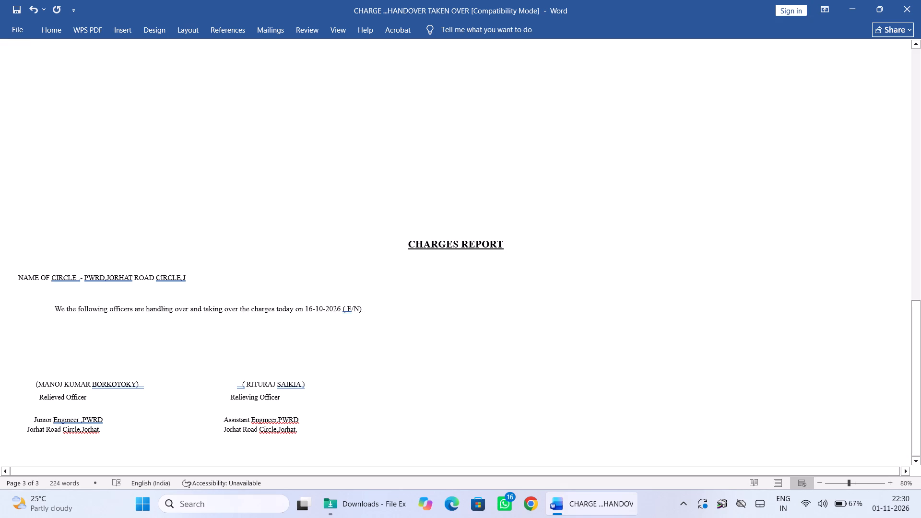
Review the incumbency letter, charge certificate and charges report pages together in the print preview, and return to the document.
{"action": "left_click", "coordinate": [767, 158]}
{"action": "scroll", "coordinate": [686, 205], "scroll_direction": "up", "scroll_amount": 13}
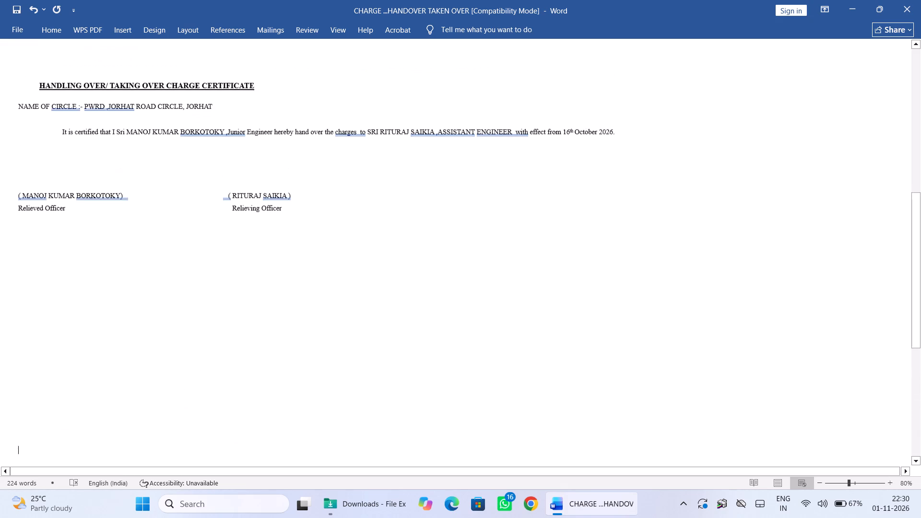
{"action": "left_click", "coordinate": [17, 24]}
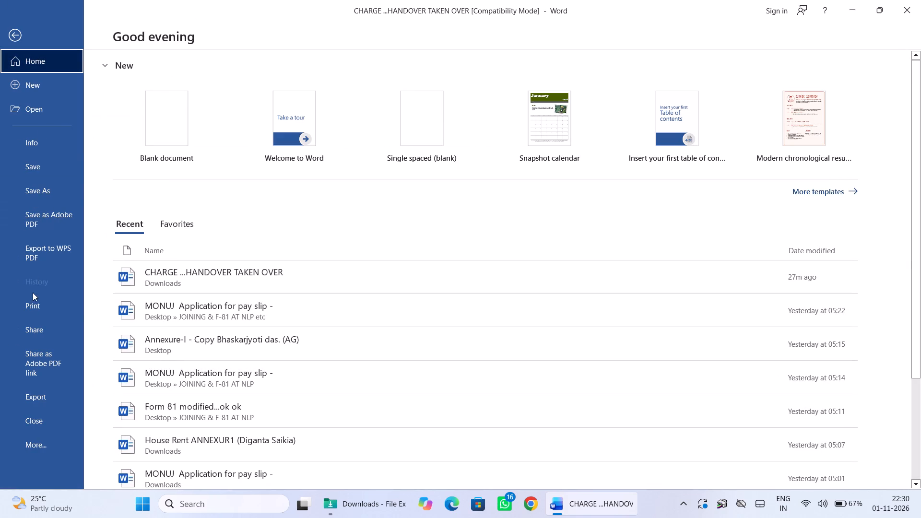
{"action": "left_click", "coordinate": [37, 307]}
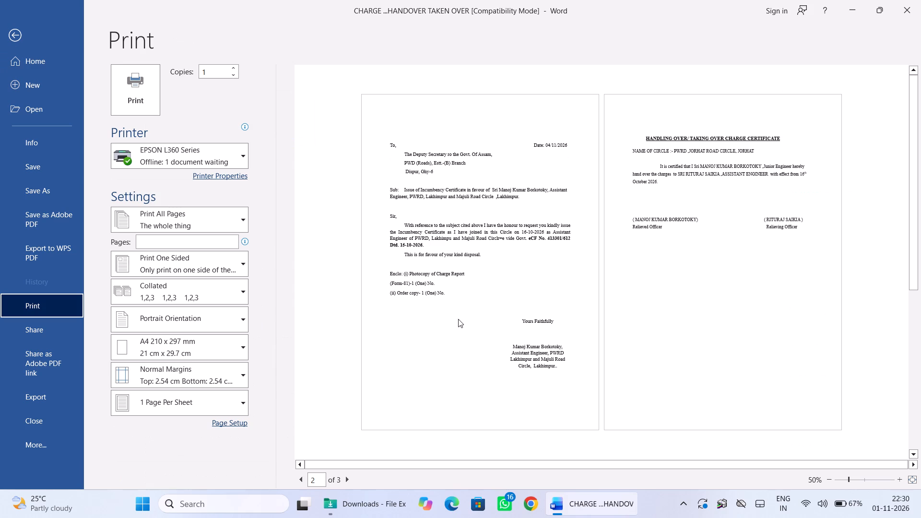
{"action": "scroll", "coordinate": [475, 318], "scroll_direction": "down", "scroll_amount": 2}
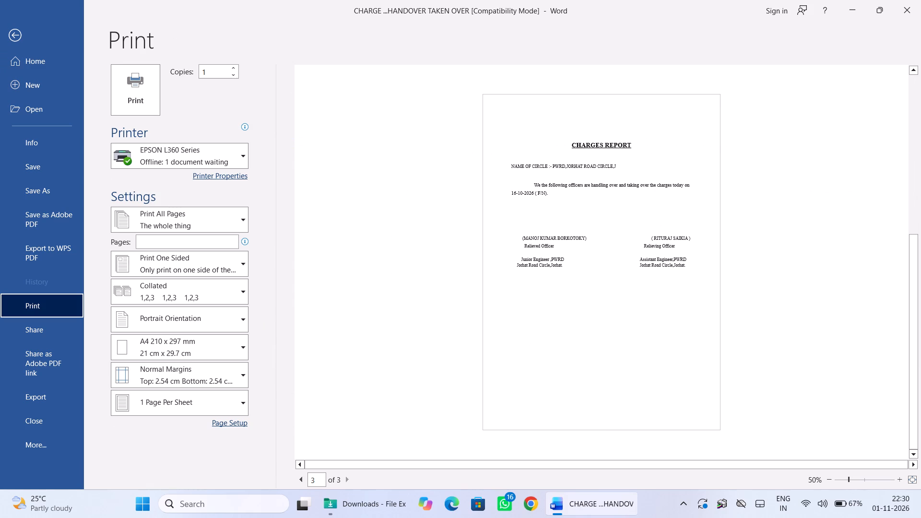
{"action": "scroll", "coordinate": [481, 317], "scroll_direction": "up", "scroll_amount": 3}
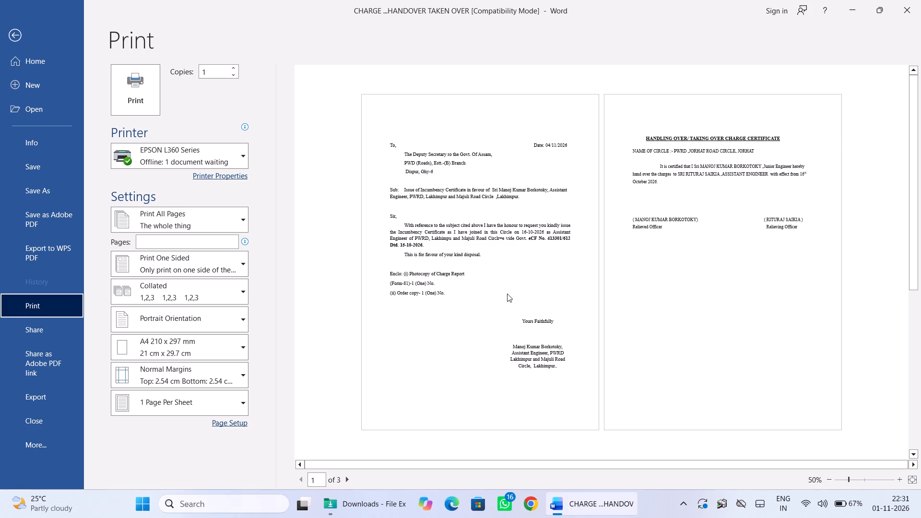
{"action": "left_click", "coordinate": [19, 37]}
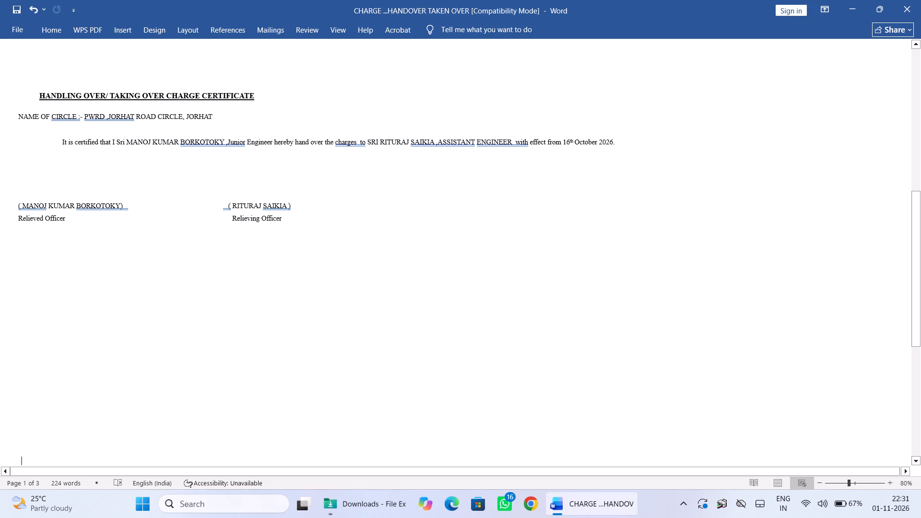
Read through the incumbency letter from its top and on to the handling over/taking over charge certificate, checking wording and designations.
{"action": "scroll", "coordinate": [179, 218], "scroll_direction": "up", "scroll_amount": 16}
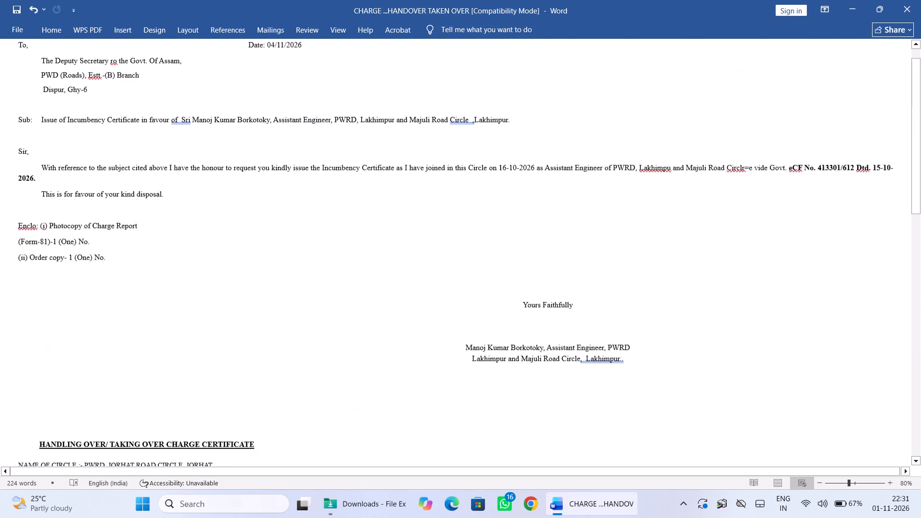
{"action": "scroll", "coordinate": [181, 200], "scroll_direction": "up", "scroll_amount": 4}
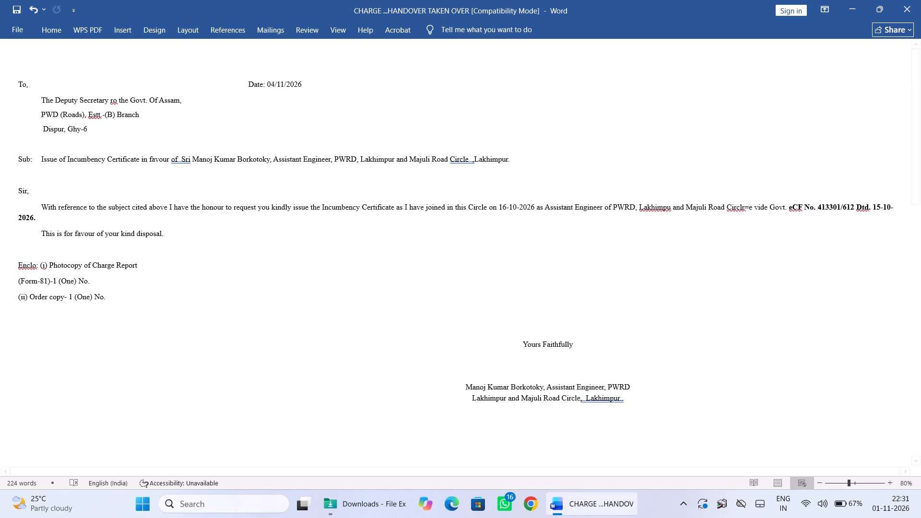
{"action": "scroll", "coordinate": [193, 202], "scroll_direction": "down", "scroll_amount": 8}
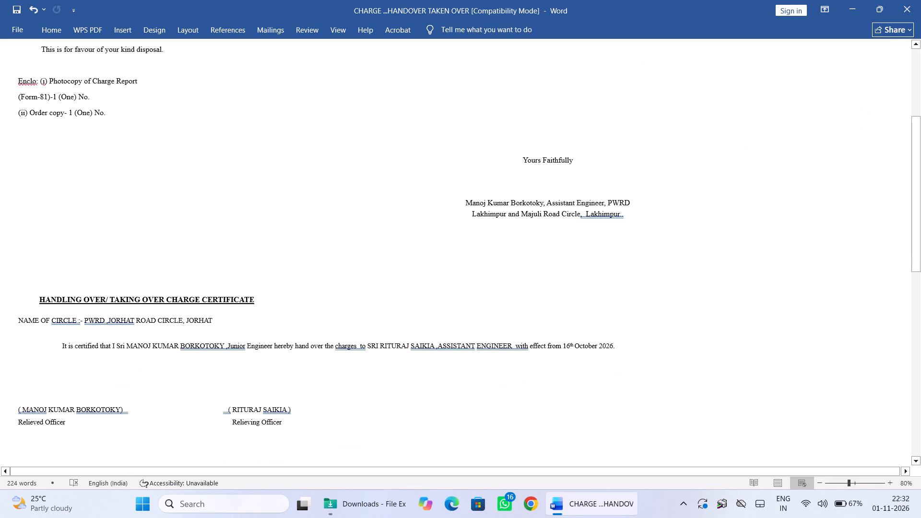
{"action": "scroll", "coordinate": [193, 202], "scroll_direction": "down", "scroll_amount": 3}
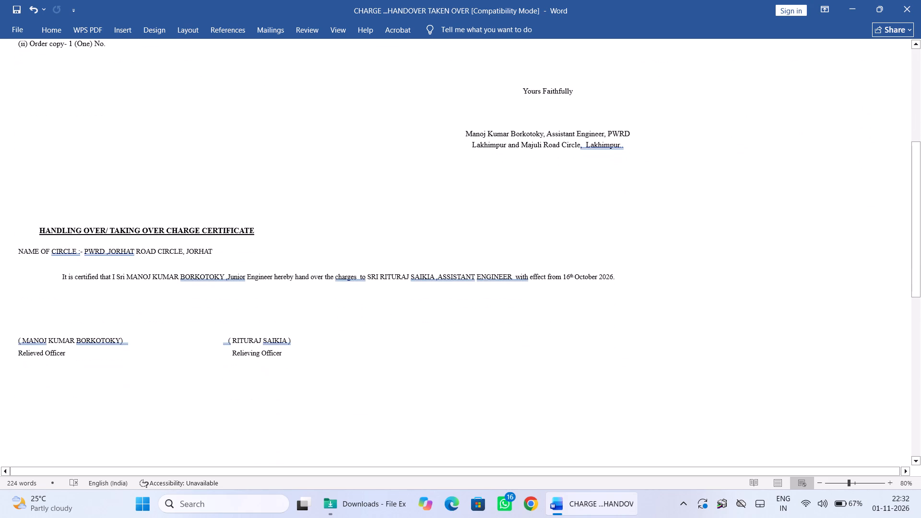
{"action": "scroll", "coordinate": [193, 202], "scroll_direction": "down", "scroll_amount": 2}
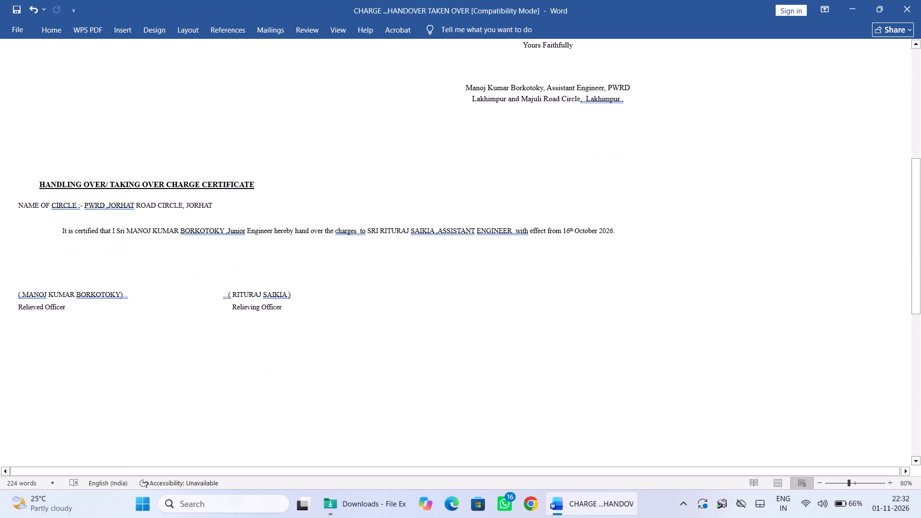
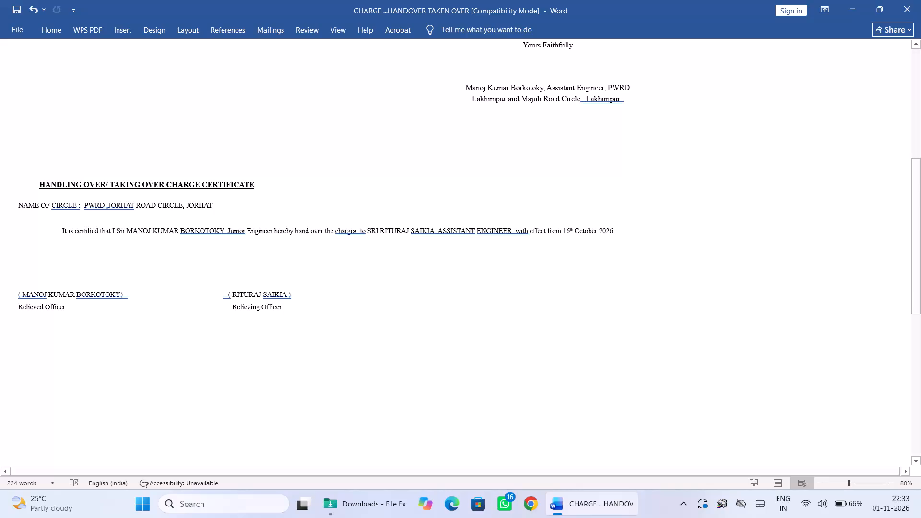
Read through the whole document again, from the incumbency letter and charge certificate to the charges report's signature blocks.
{"action": "scroll", "coordinate": [190, 202], "scroll_direction": "up", "scroll_amount": 14}
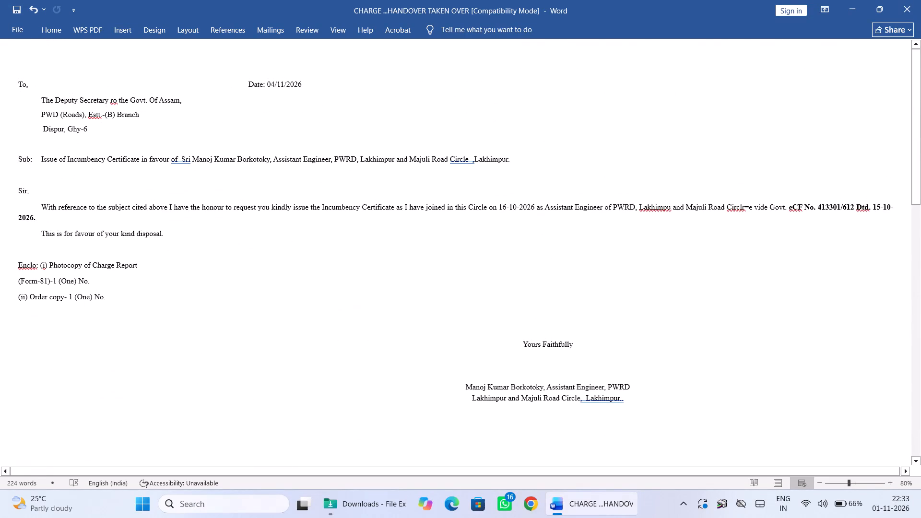
{"action": "scroll", "coordinate": [190, 202], "scroll_direction": "up", "scroll_amount": 8}
{"action": "scroll", "coordinate": [190, 202], "scroll_direction": "down", "scroll_amount": 5}
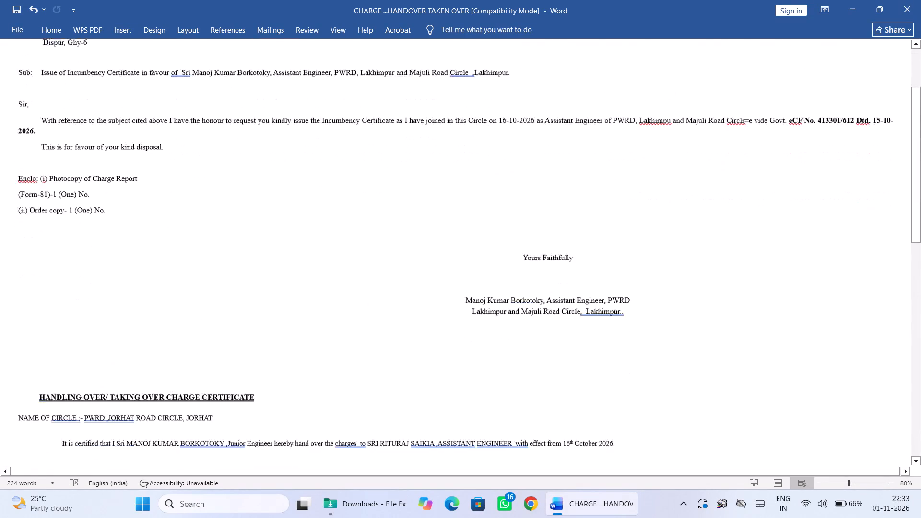
{"action": "scroll", "coordinate": [190, 202], "scroll_direction": "down", "scroll_amount": 5}
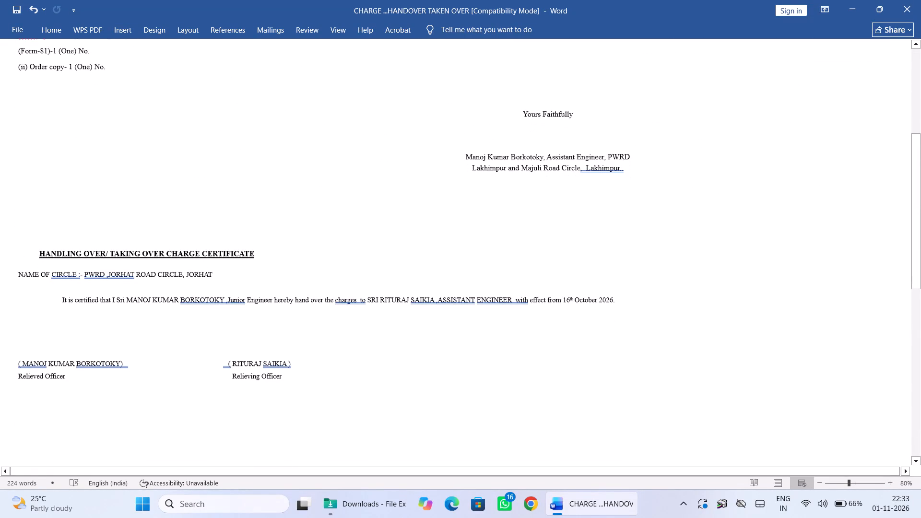
{"action": "scroll", "coordinate": [189, 203], "scroll_direction": "down", "scroll_amount": 6}
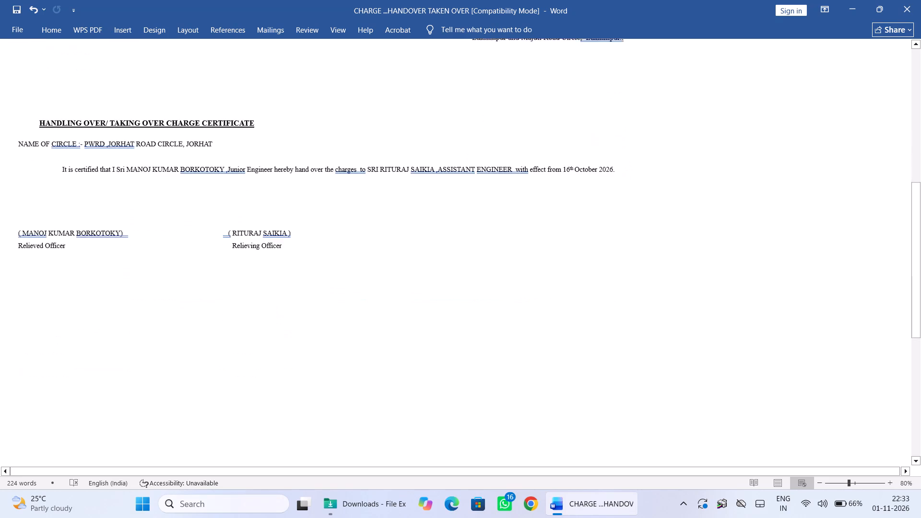
{"action": "scroll", "coordinate": [189, 203], "scroll_direction": "down", "scroll_amount": 12}
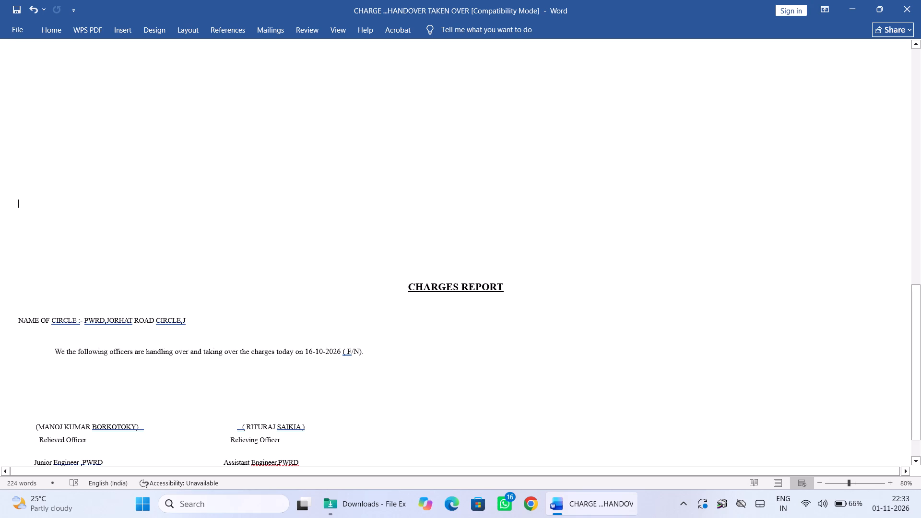
{"action": "scroll", "coordinate": [316, 295], "scroll_direction": "down", "scroll_amount": 4}
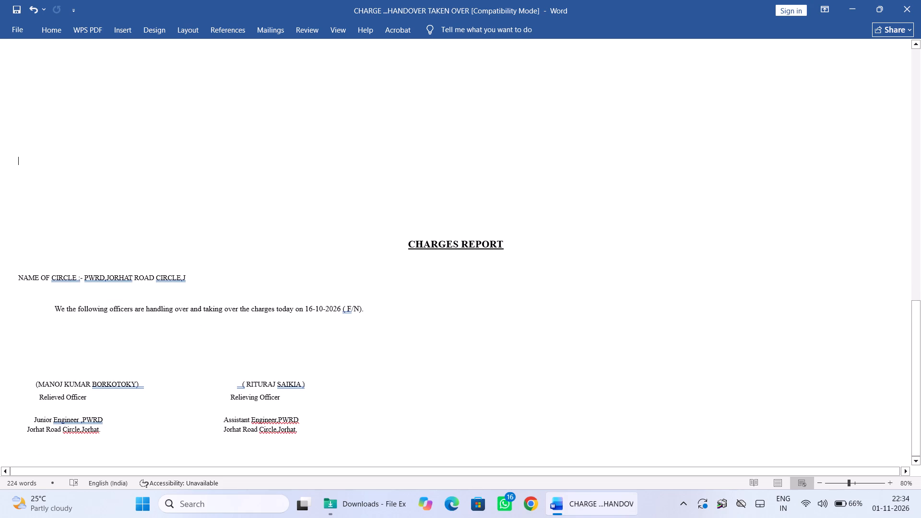
Save the charge handover document and close it.
{"action": "left_click", "coordinate": [18, 7]}
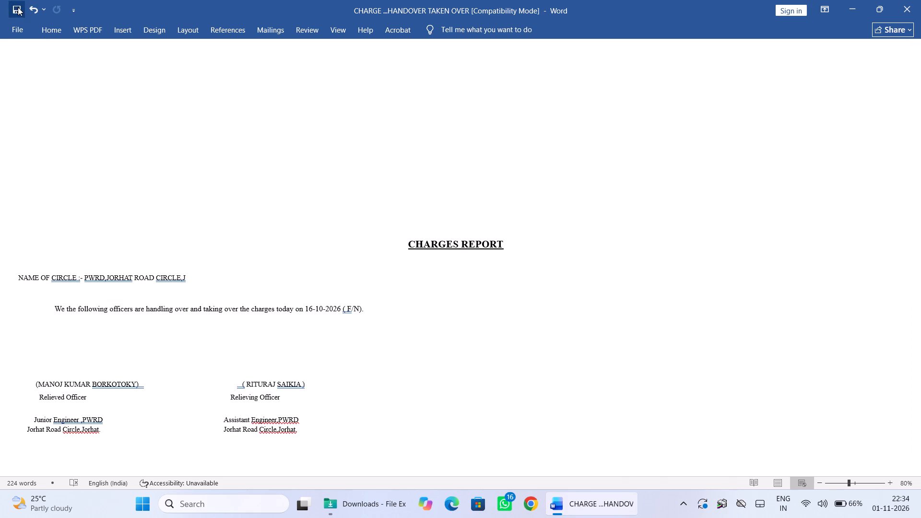
{"action": "left_click", "coordinate": [905, 9]}
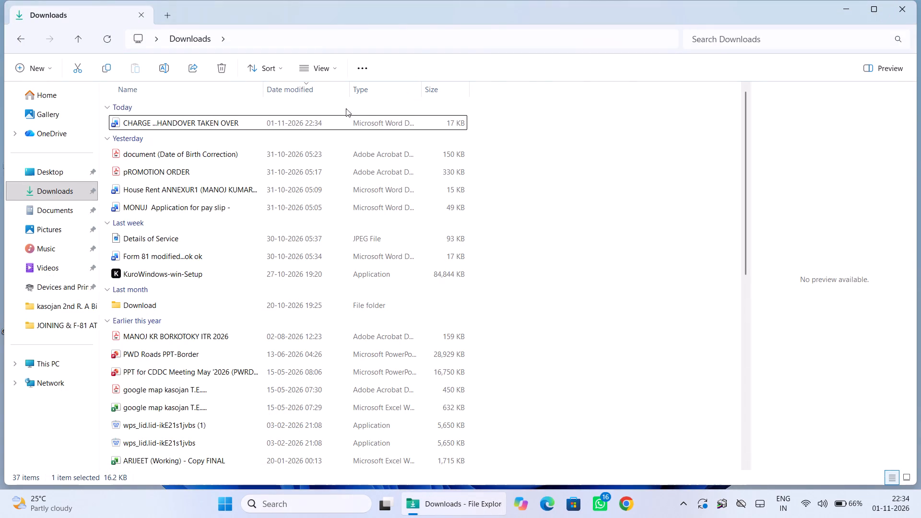
Copy the "CHARGE ...HANDOVER TAKEN OVER" Word file from the Downloads folder to the desktop.
{"action": "left_click", "coordinate": [199, 123]}
{"action": "right_click", "coordinate": [201, 122]}
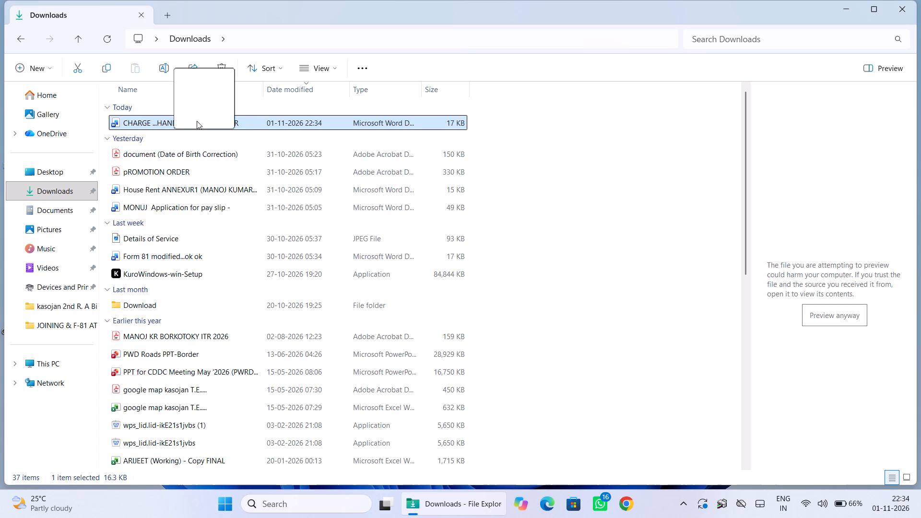
{"action": "right_click", "coordinate": [129, 120]}
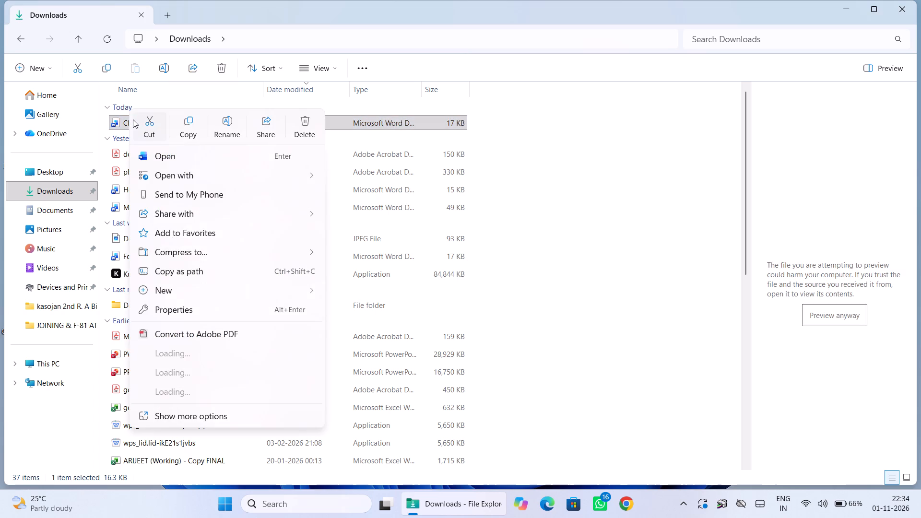
{"action": "left_click", "coordinate": [192, 129]}
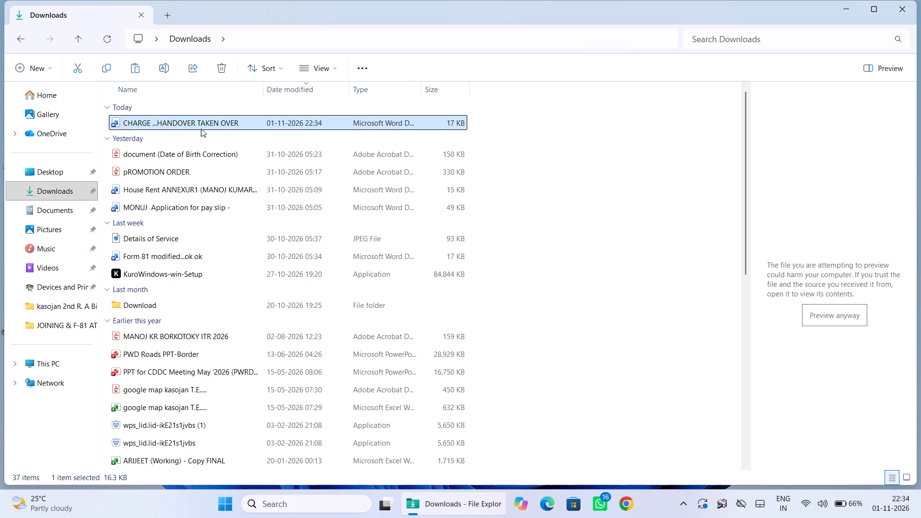
{"action": "left_click", "coordinate": [847, 8]}
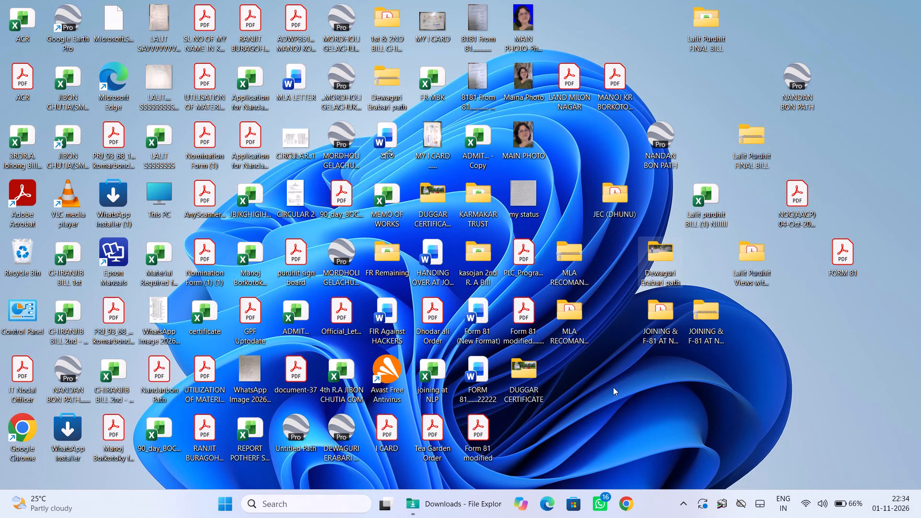
{"action": "right_click", "coordinate": [613, 385]}
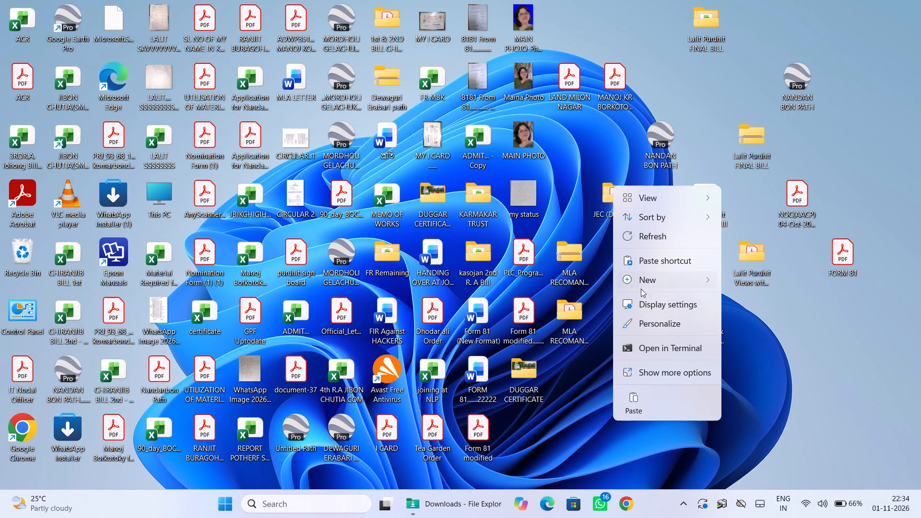
{"action": "left_click", "coordinate": [640, 406]}
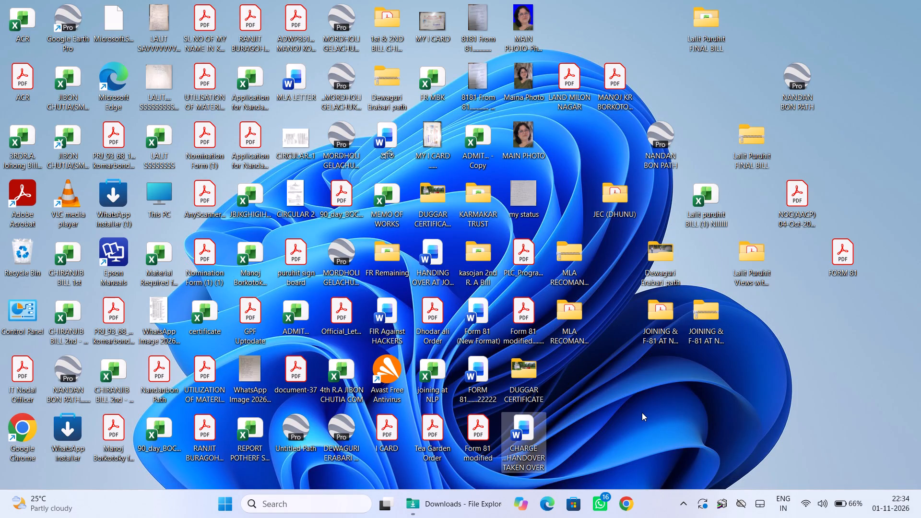
{"action": "left_click", "coordinate": [642, 418]}
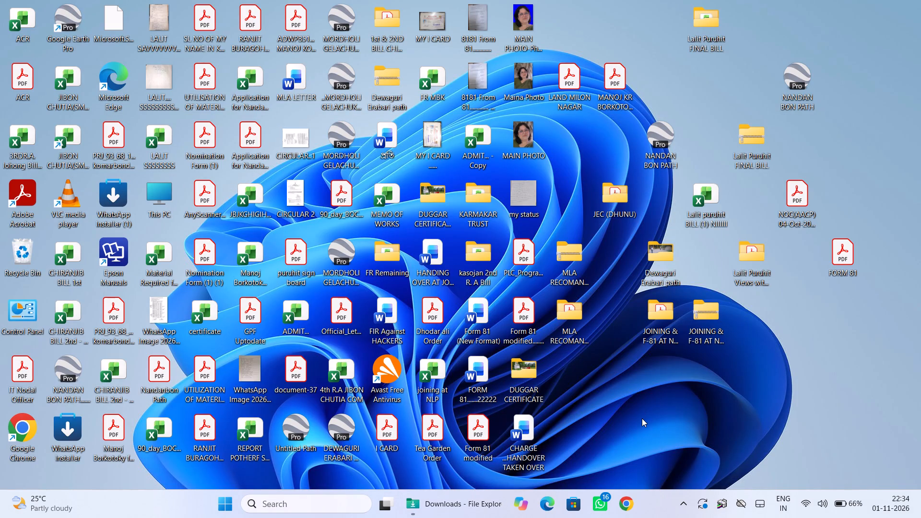
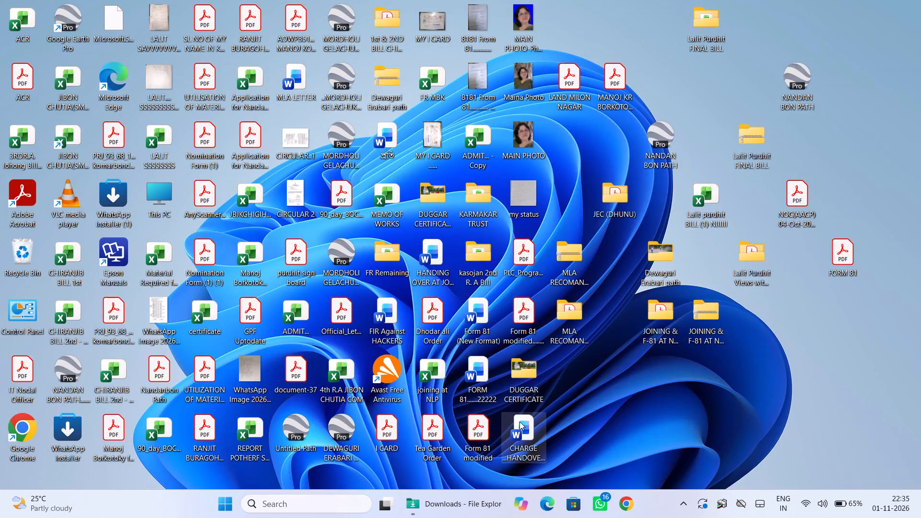
Read the incumbency letter and the handing over/taking over charge certificate in the desktop copy of the charge handover document.
{"action": "scroll", "coordinate": [562, 383], "scroll_direction": "down", "scroll_amount": 2}
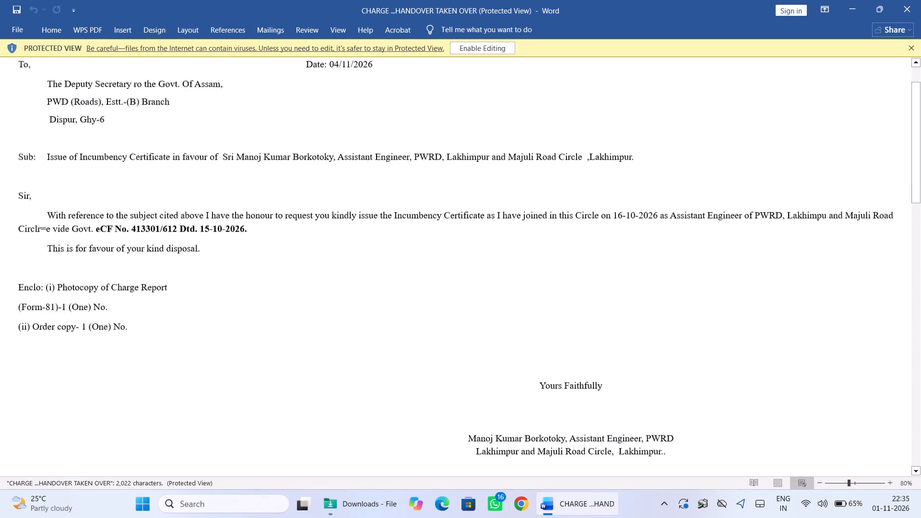
{"action": "scroll", "coordinate": [563, 382], "scroll_direction": "down", "scroll_amount": 1}
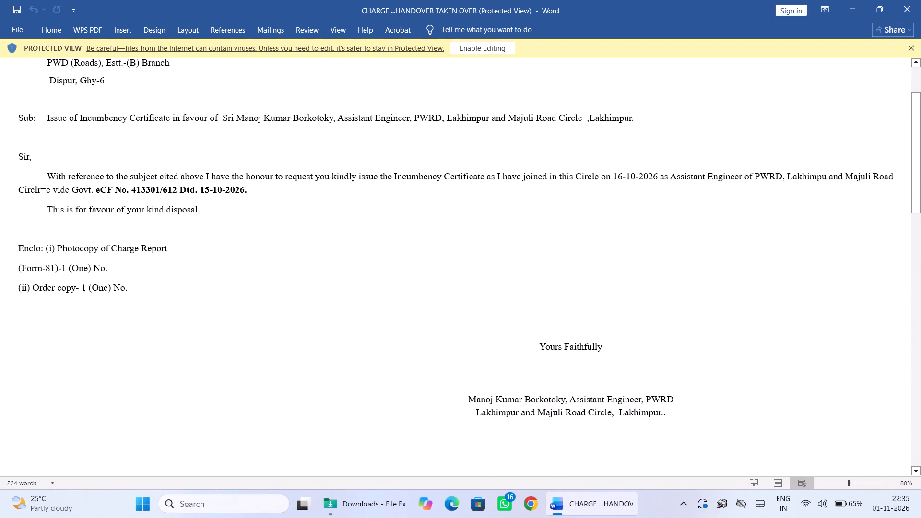
{"action": "scroll", "coordinate": [615, 372], "scroll_direction": "up", "scroll_amount": 6}
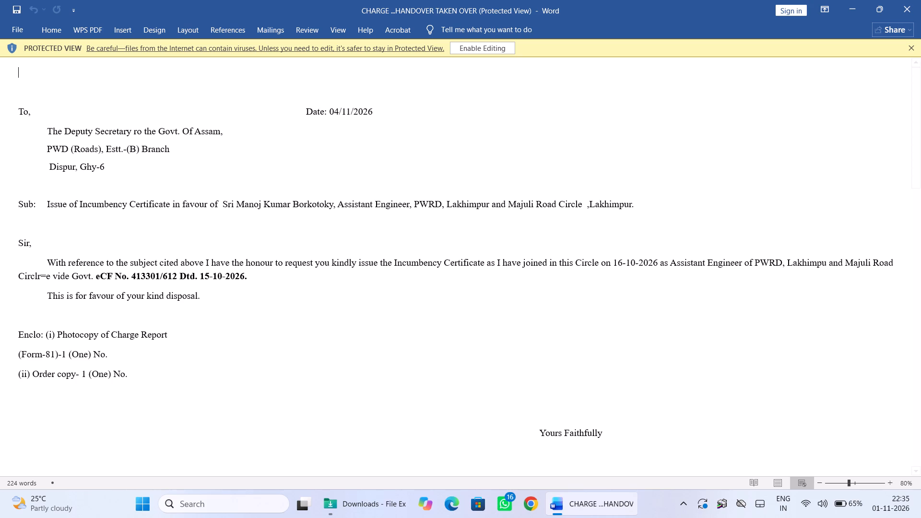
{"action": "scroll", "coordinate": [621, 371], "scroll_direction": "down", "scroll_amount": 2}
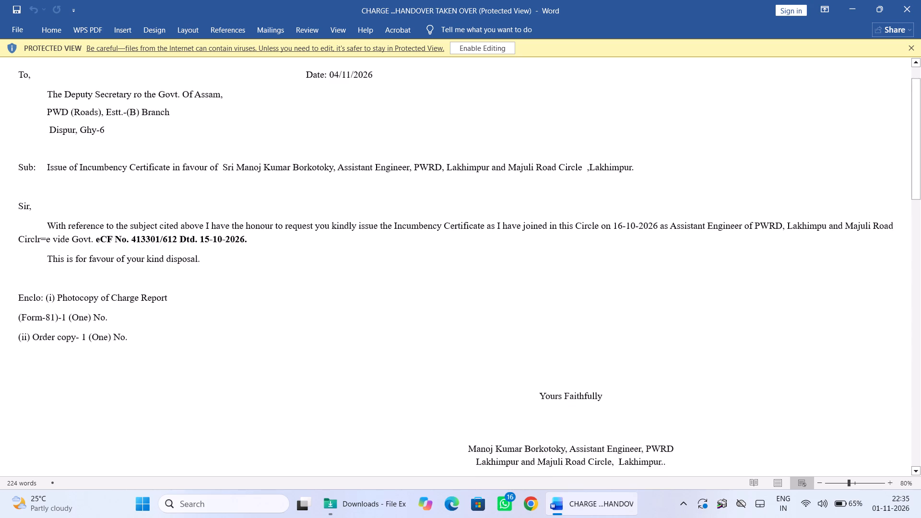
{"action": "scroll", "coordinate": [621, 371], "scroll_direction": "down", "scroll_amount": 2}
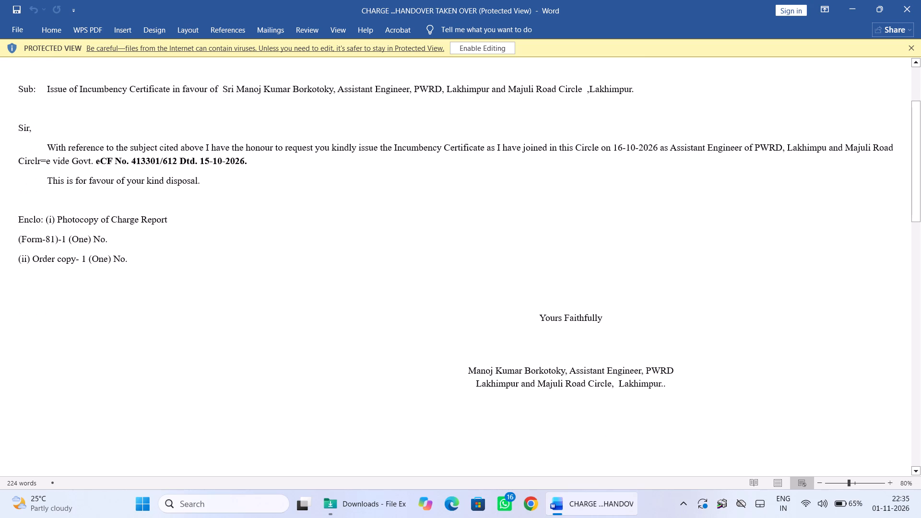
{"action": "scroll", "coordinate": [621, 371], "scroll_direction": "down", "scroll_amount": 1}
{"action": "scroll", "coordinate": [621, 371], "scroll_direction": "up", "scroll_amount": 2}
{"action": "scroll", "coordinate": [621, 371], "scroll_direction": "down", "scroll_amount": 4}
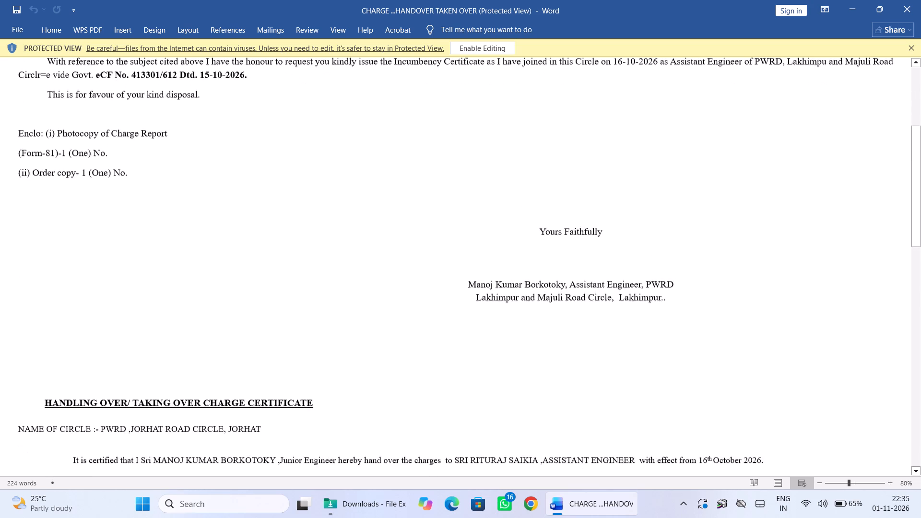
{"action": "scroll", "coordinate": [621, 371], "scroll_direction": "down", "scroll_amount": 5}
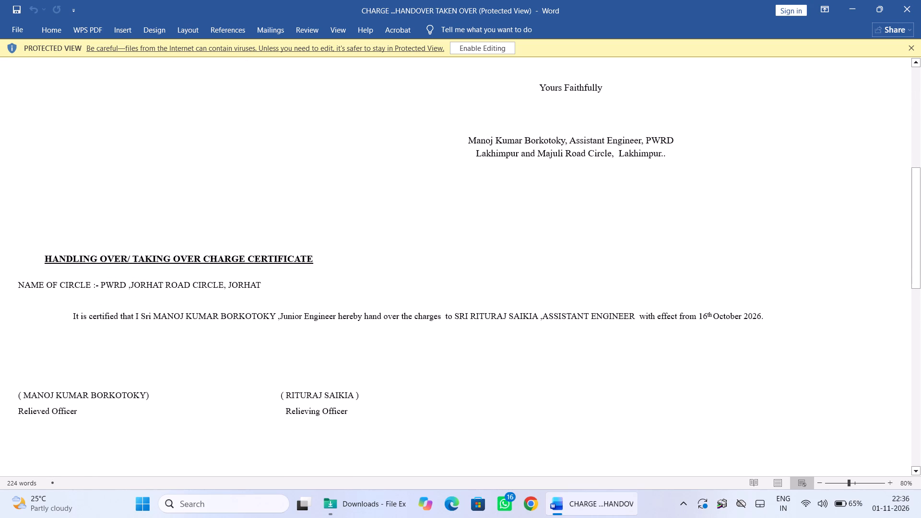
{"action": "scroll", "coordinate": [624, 369], "scroll_direction": "down", "scroll_amount": 4}
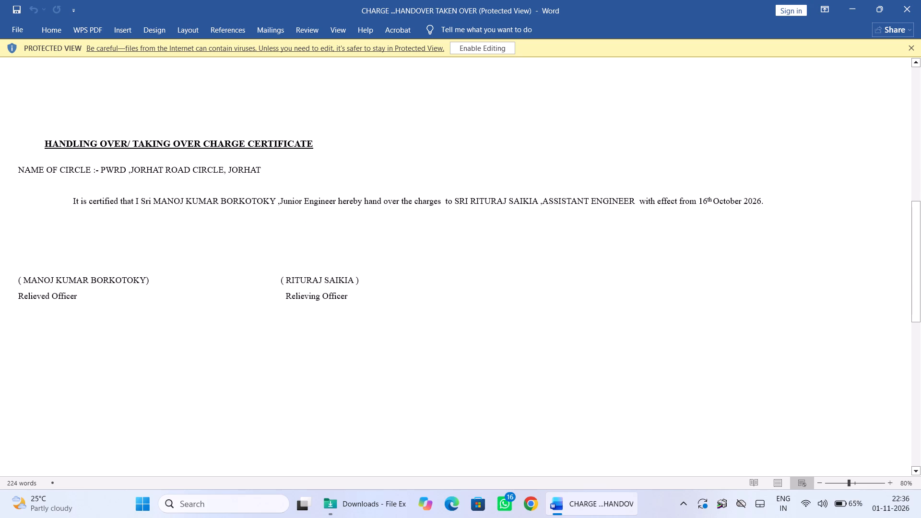
{"action": "scroll", "coordinate": [629, 370], "scroll_direction": "up", "scroll_amount": 10}
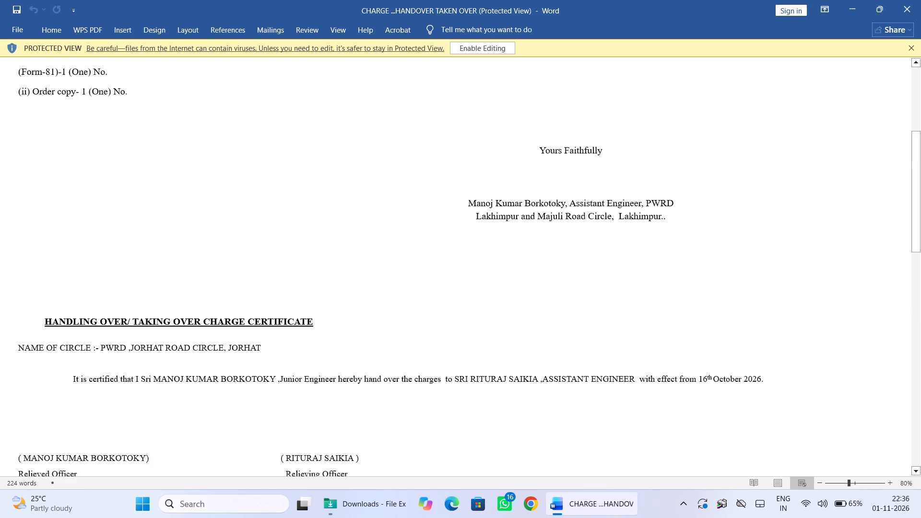
{"action": "scroll", "coordinate": [629, 370], "scroll_direction": "up", "scroll_amount": 5}
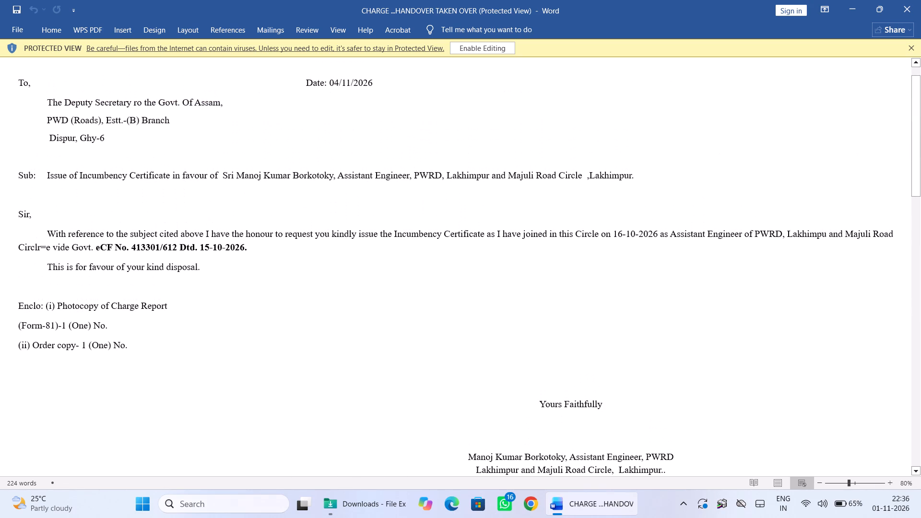
{"action": "scroll", "coordinate": [630, 370], "scroll_direction": "up", "scroll_amount": 8}
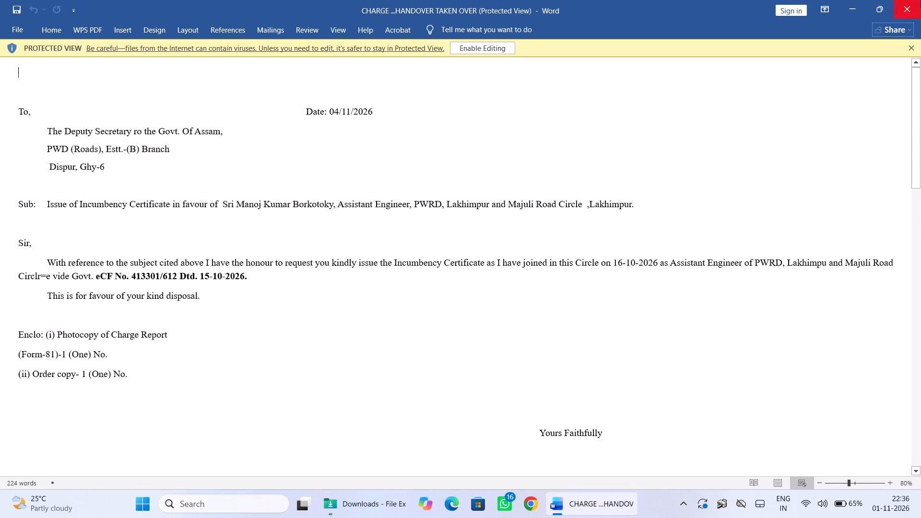
Enable editing for the protected charge handover document.
{"action": "left_click", "coordinate": [474, 53]}
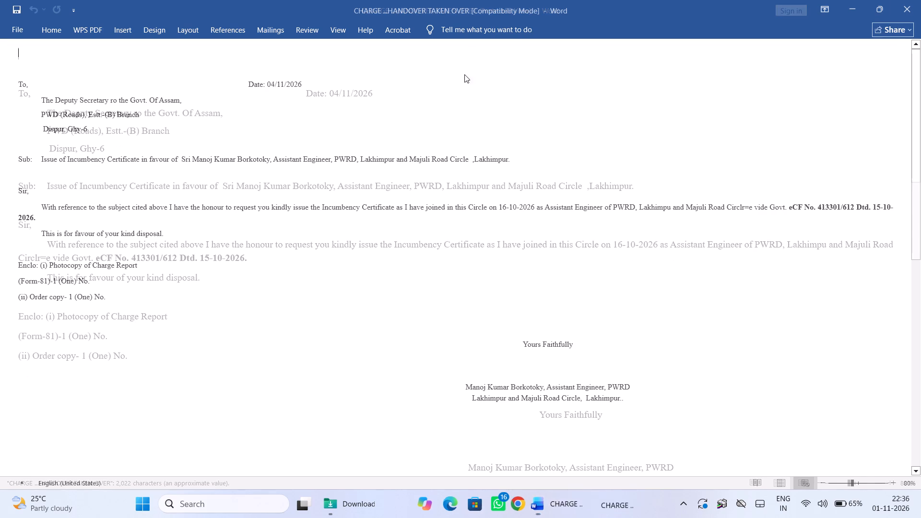
Recheck the incumbency letter's text and the charge certificate's wording and signature blocks in the editable document.
{"action": "scroll", "coordinate": [411, 271], "scroll_direction": "down", "scroll_amount": 3}
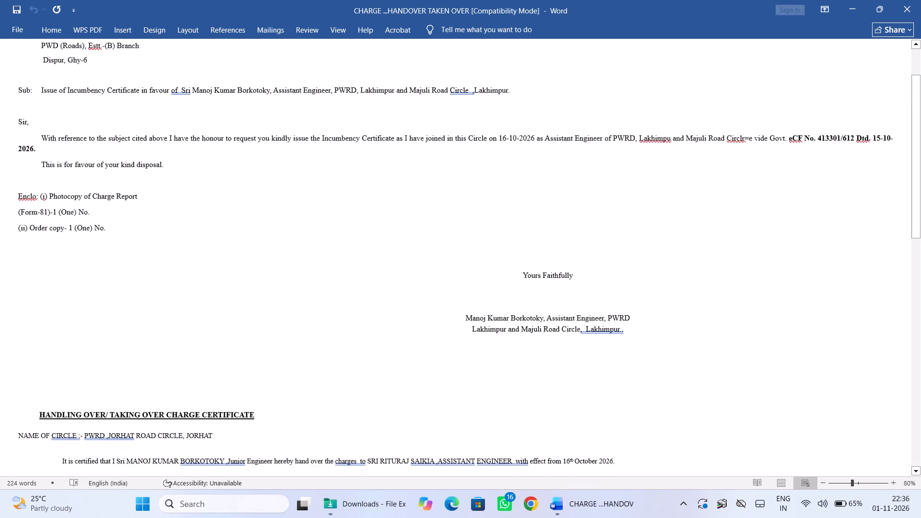
{"action": "scroll", "coordinate": [411, 271], "scroll_direction": "down", "scroll_amount": 10}
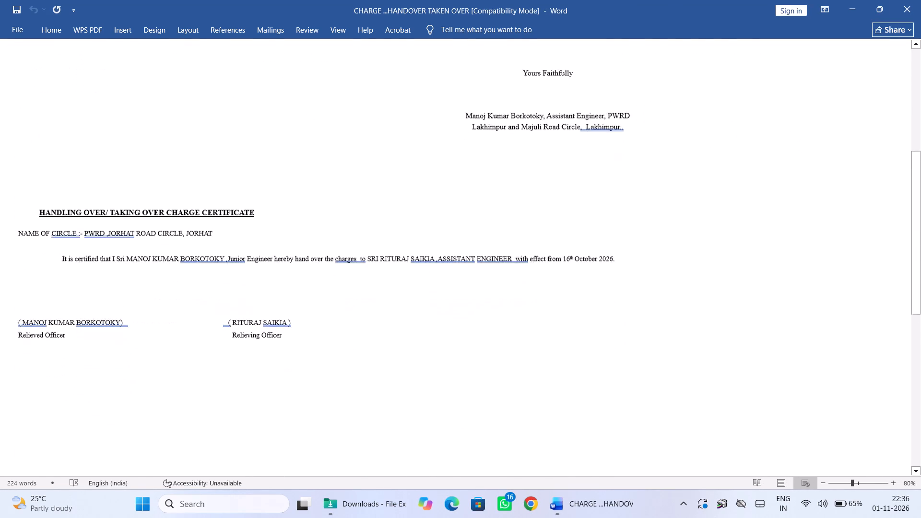
{"action": "scroll", "coordinate": [410, 274], "scroll_direction": "down", "scroll_amount": 1}
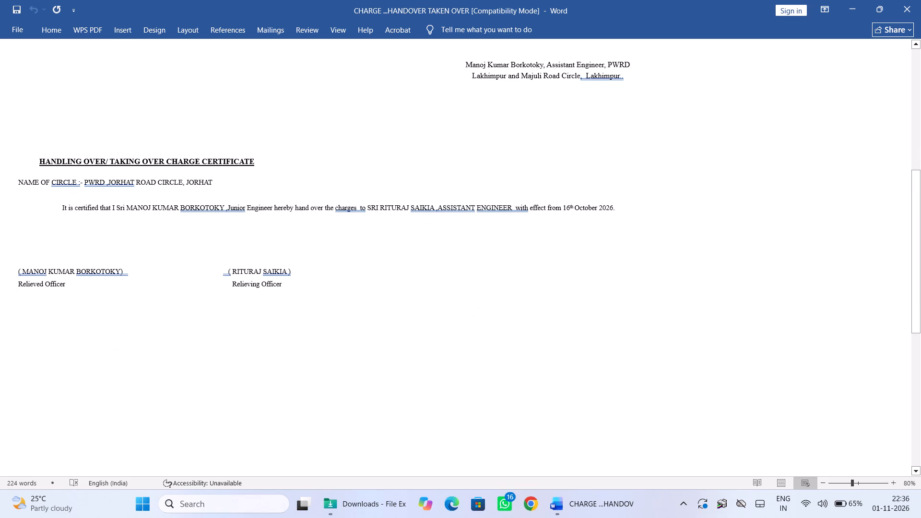
{"action": "scroll", "coordinate": [315, 287], "scroll_direction": "down", "scroll_amount": 4}
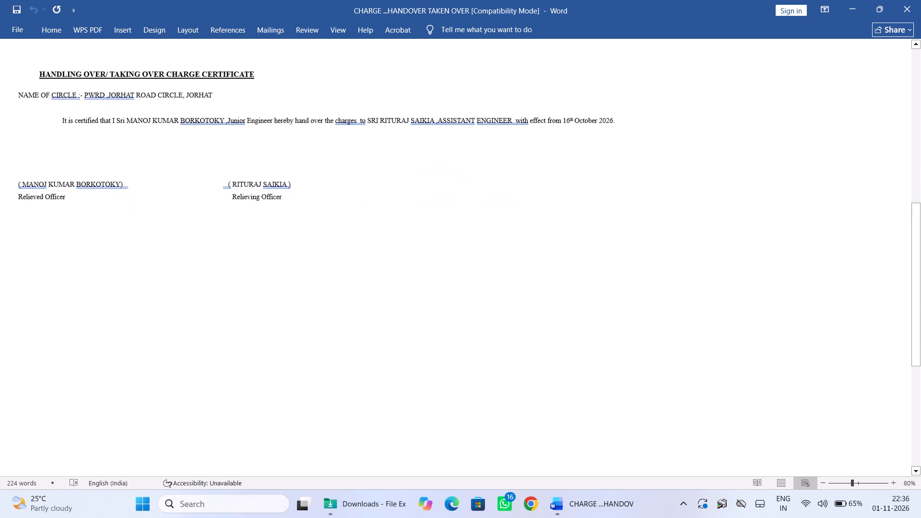
{"action": "scroll", "coordinate": [315, 287], "scroll_direction": "up", "scroll_amount": 8}
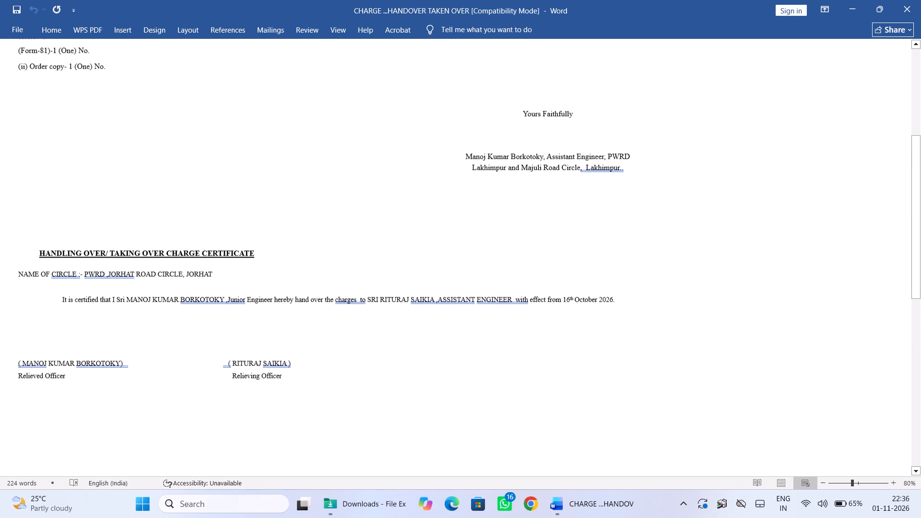
{"action": "scroll", "coordinate": [317, 285], "scroll_direction": "up", "scroll_amount": 9}
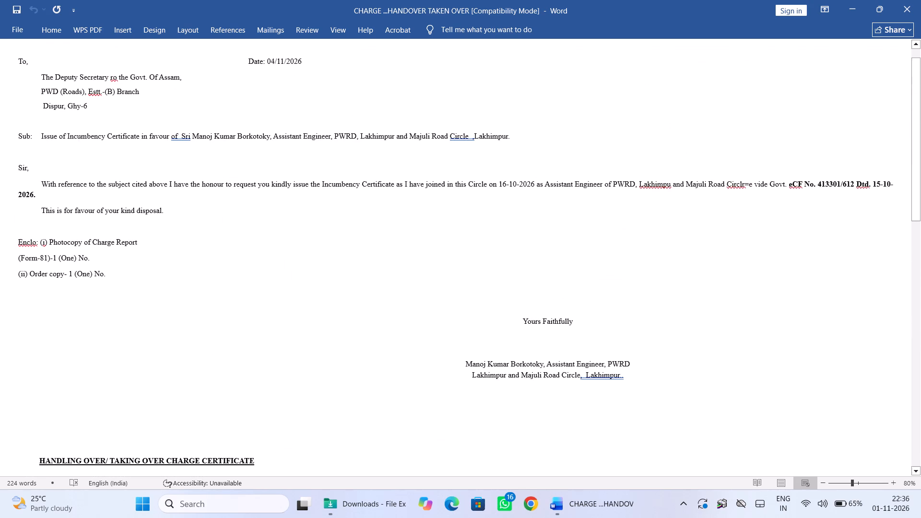
{"action": "scroll", "coordinate": [317, 285], "scroll_direction": "up", "scroll_amount": 3}
{"action": "scroll", "coordinate": [317, 285], "scroll_direction": "down", "scroll_amount": 7}
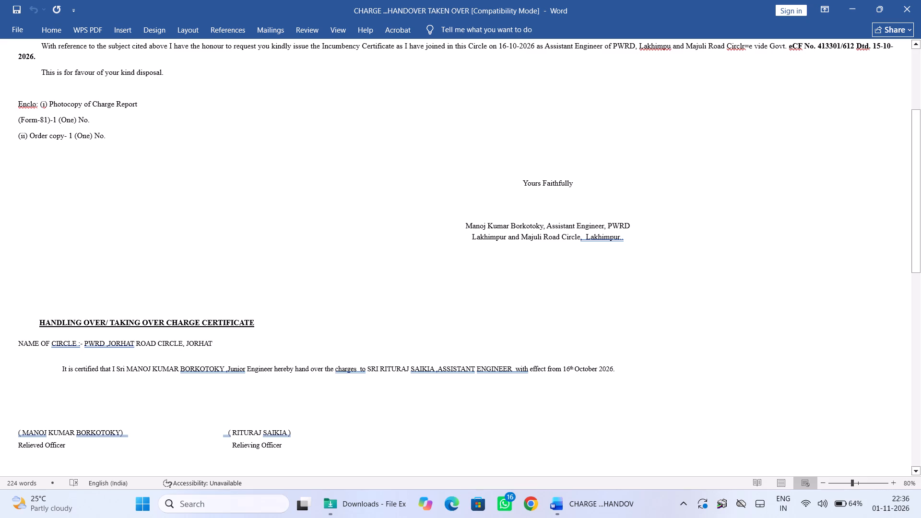
{"action": "scroll", "coordinate": [319, 285], "scroll_direction": "up", "scroll_amount": 9}
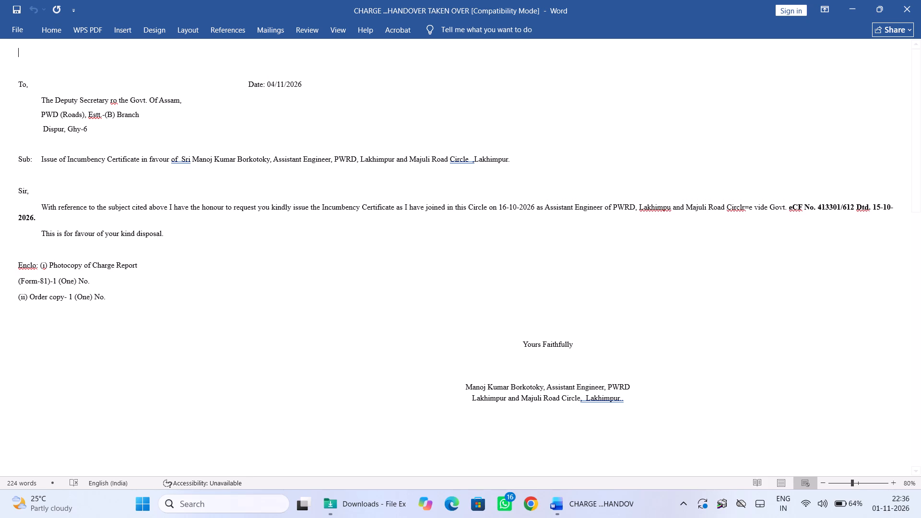
{"action": "scroll", "coordinate": [321, 285], "scroll_direction": "up", "scroll_amount": 4}
Read through the whole document from the incumbency letter to the signature blocks at the end of the charges report.
{"action": "scroll", "coordinate": [377, 207], "scroll_direction": "down", "scroll_amount": 1}
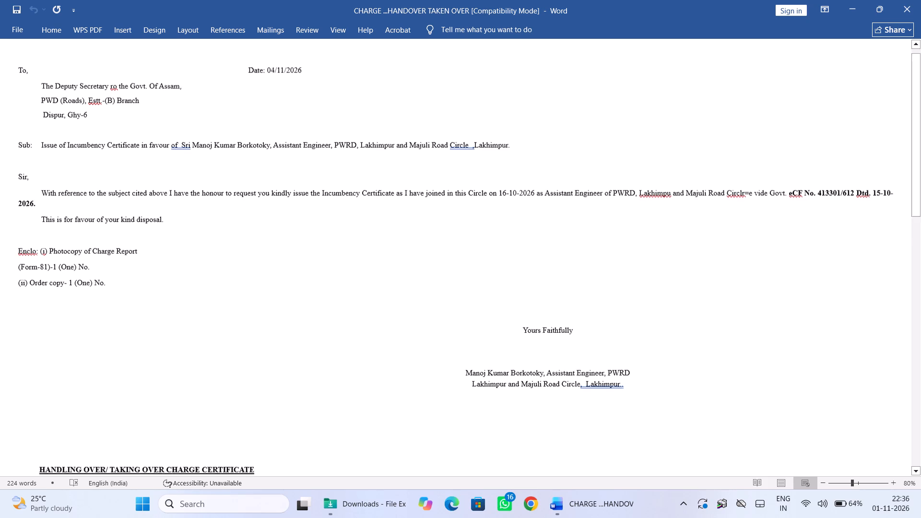
{"action": "scroll", "coordinate": [377, 207], "scroll_direction": "down", "scroll_amount": 2}
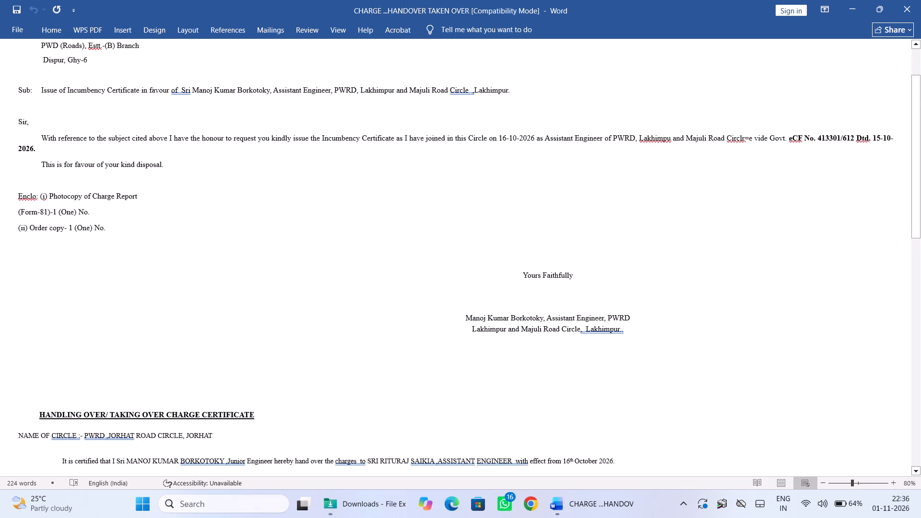
{"action": "scroll", "coordinate": [377, 226], "scroll_direction": "down", "scroll_amount": 4}
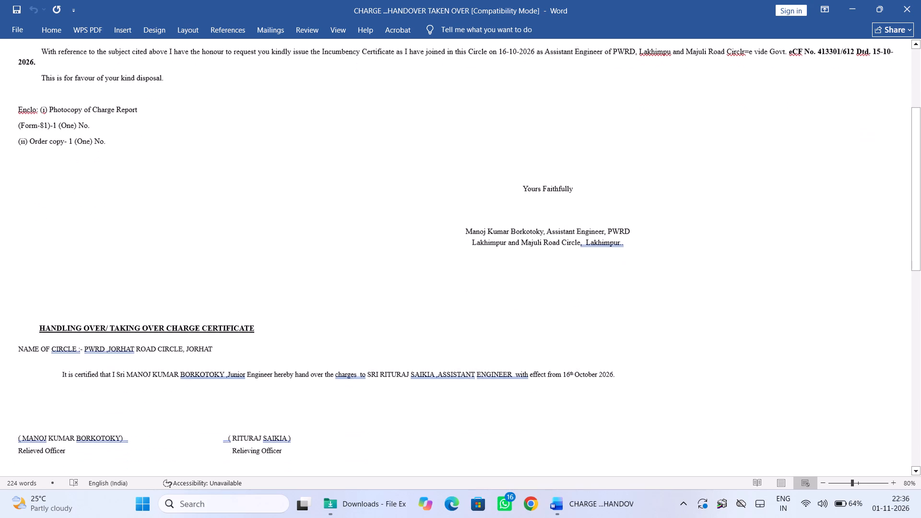
{"action": "scroll", "coordinate": [381, 231], "scroll_direction": "down", "scroll_amount": 1}
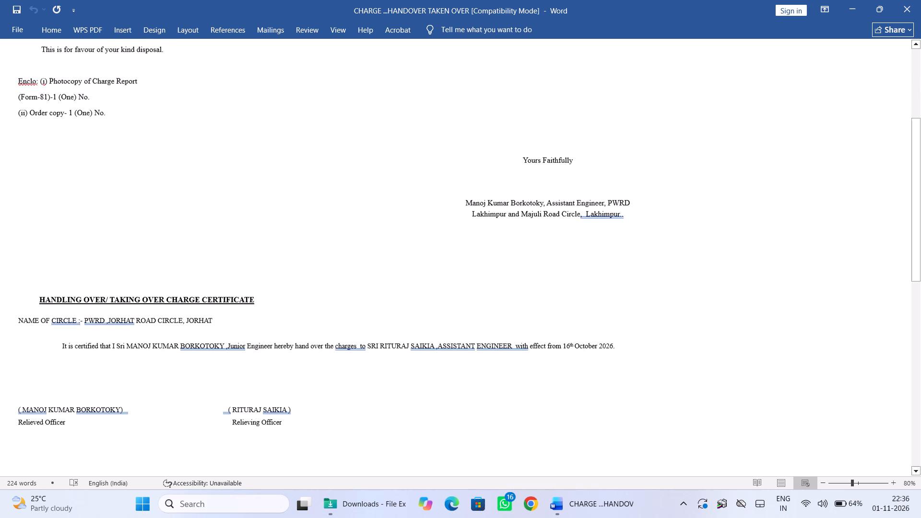
{"action": "scroll", "coordinate": [381, 231], "scroll_direction": "down", "scroll_amount": 3}
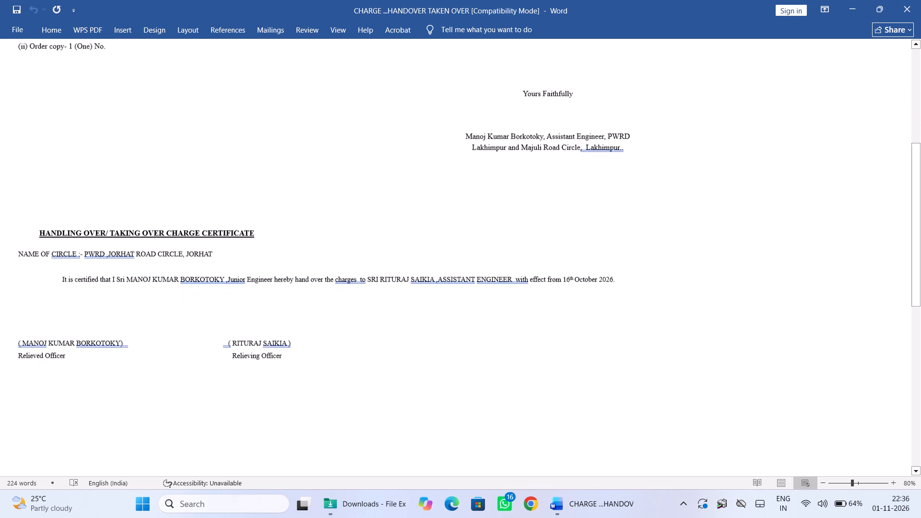
{"action": "scroll", "coordinate": [381, 231], "scroll_direction": "down", "scroll_amount": 7}
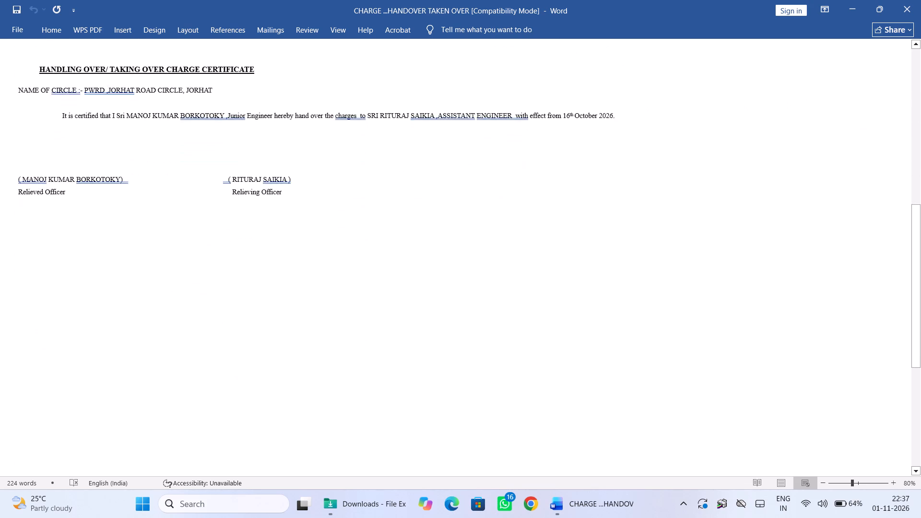
{"action": "scroll", "coordinate": [381, 231], "scroll_direction": "down", "scroll_amount": 11}
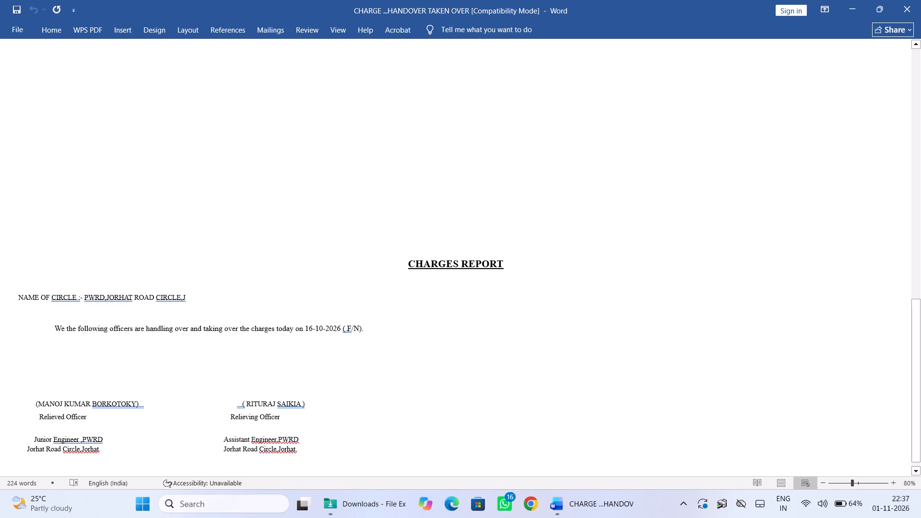
{"action": "scroll", "coordinate": [360, 255], "scroll_direction": "down", "scroll_amount": 3}
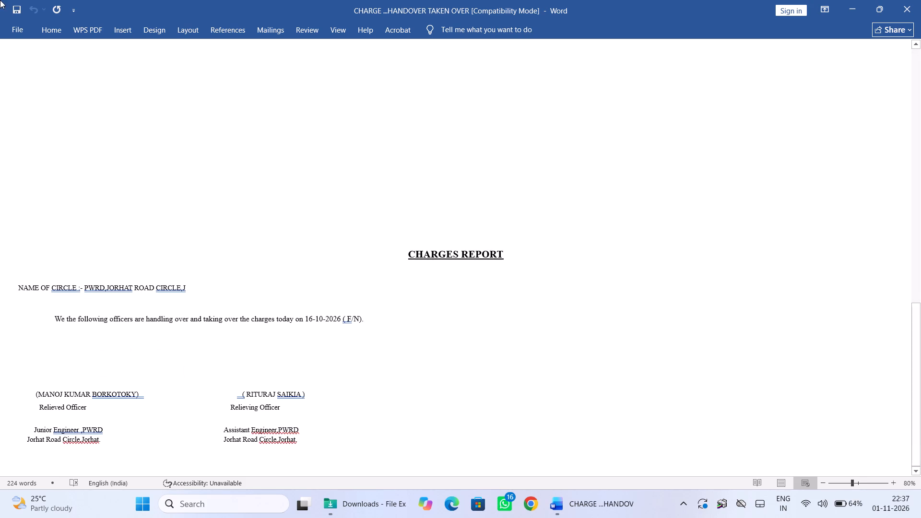
Save the desktop copy of the charge handover document, look back over it to the incumbency letter, and close it.
{"action": "left_click", "coordinate": [15, 11]}
{"action": "scroll", "coordinate": [254, 237], "scroll_direction": "up", "scroll_amount": 4}
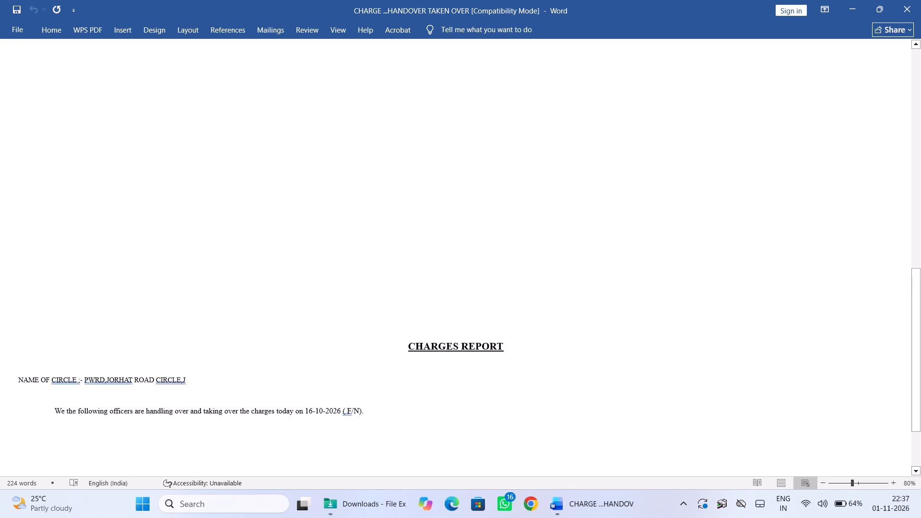
{"action": "scroll", "coordinate": [259, 237], "scroll_direction": "up", "scroll_amount": 17}
{"action": "scroll", "coordinate": [269, 235], "scroll_direction": "up", "scroll_amount": 11}
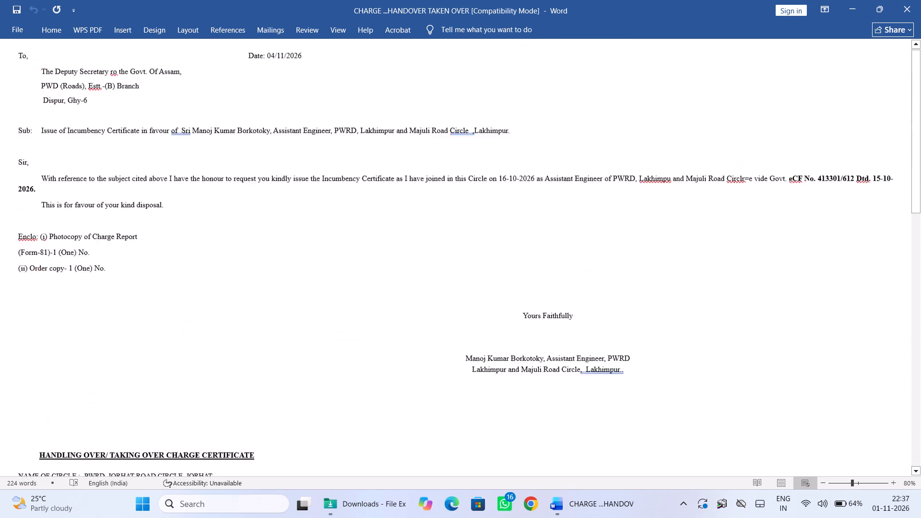
{"action": "scroll", "coordinate": [272, 234], "scroll_direction": "up", "scroll_amount": 6}
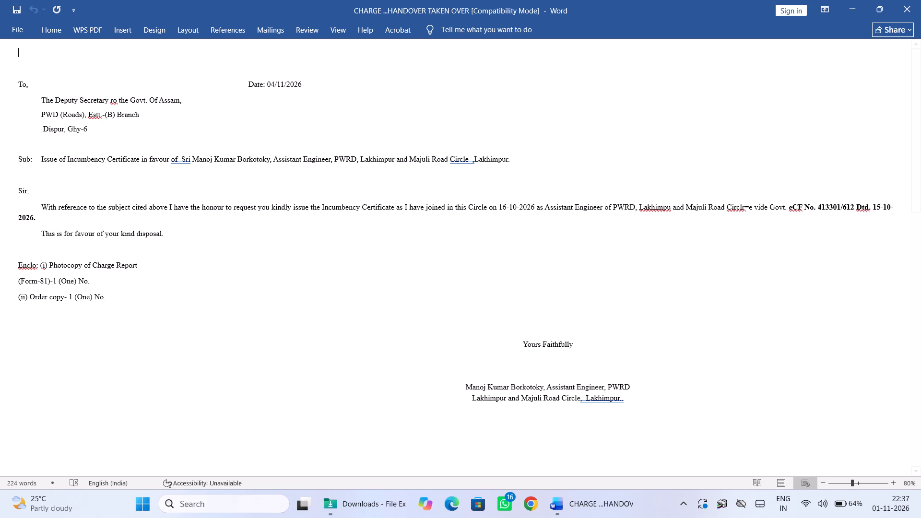
{"action": "left_click", "coordinate": [900, 8]}
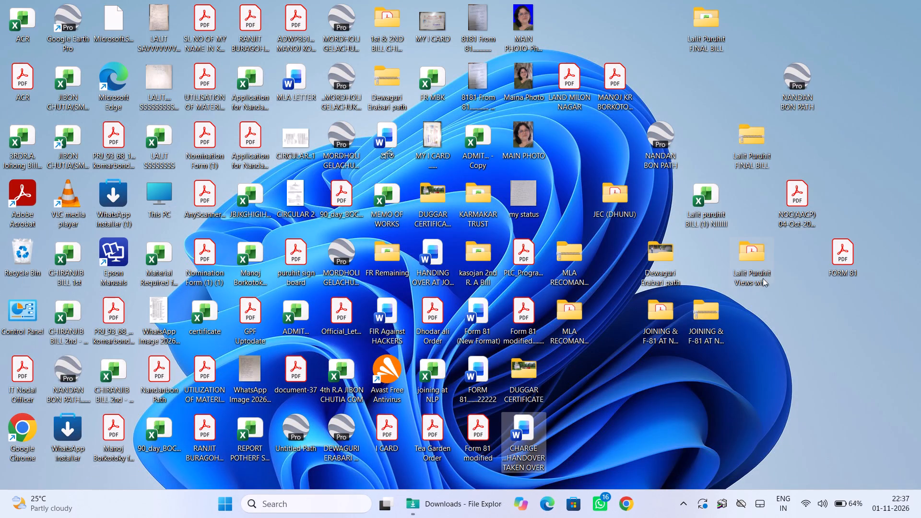
{"action": "left_click", "coordinate": [745, 339]}
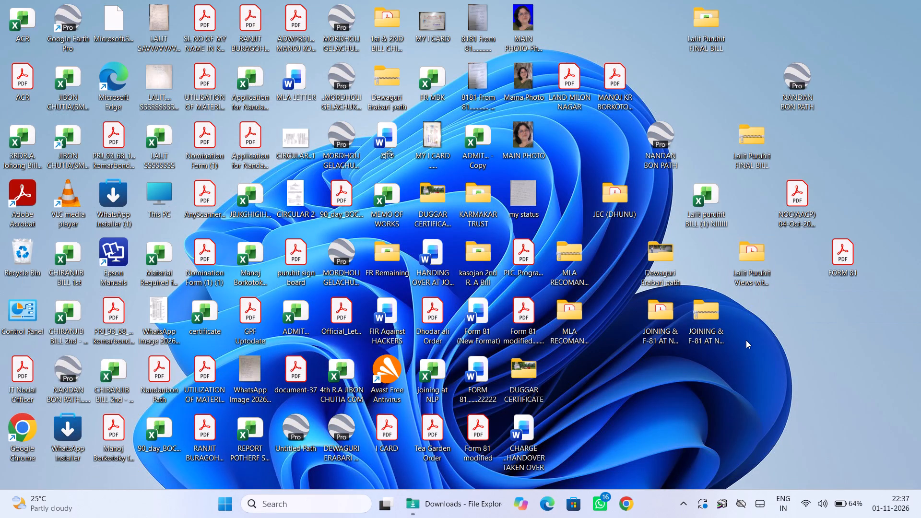